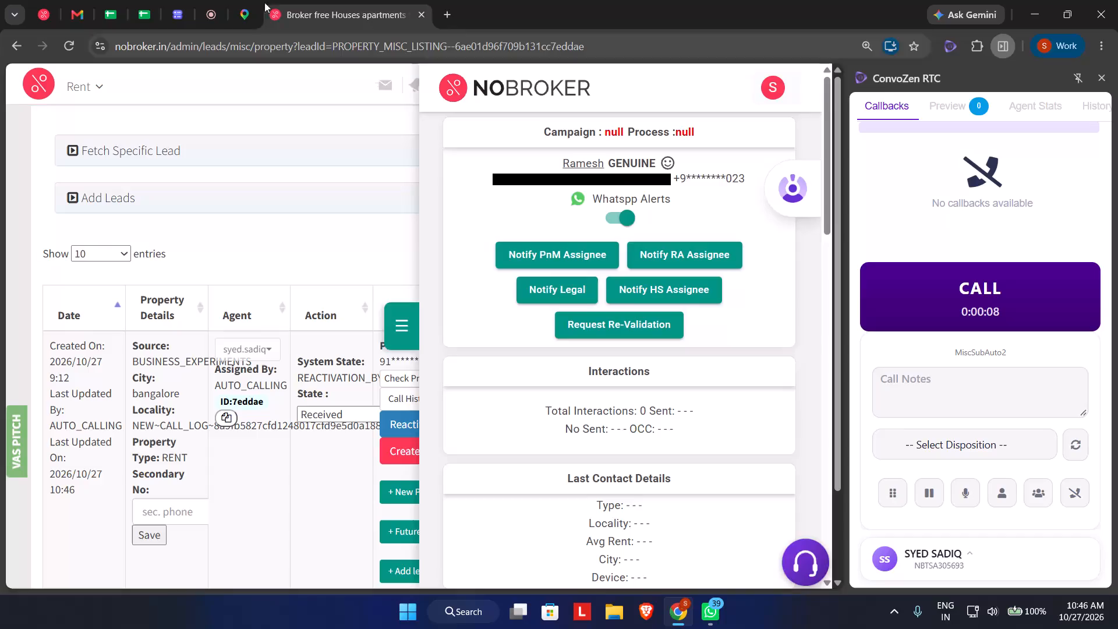
Set the lead's state to Rejected with the substate Rented Out.
scroll(732, 549, down, 8)
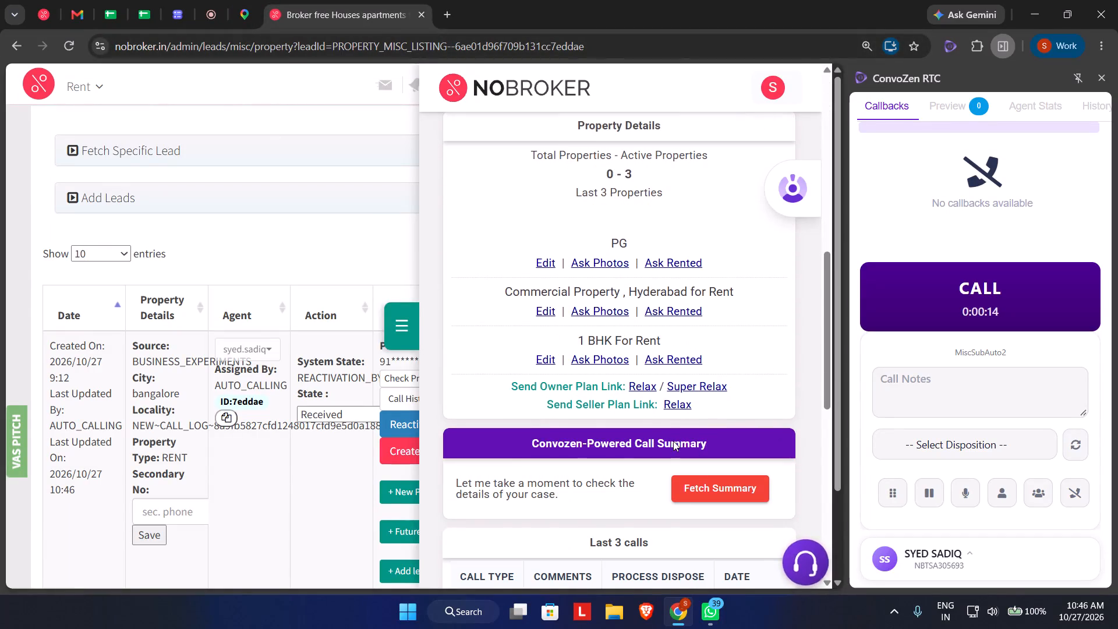
click(339, 413)
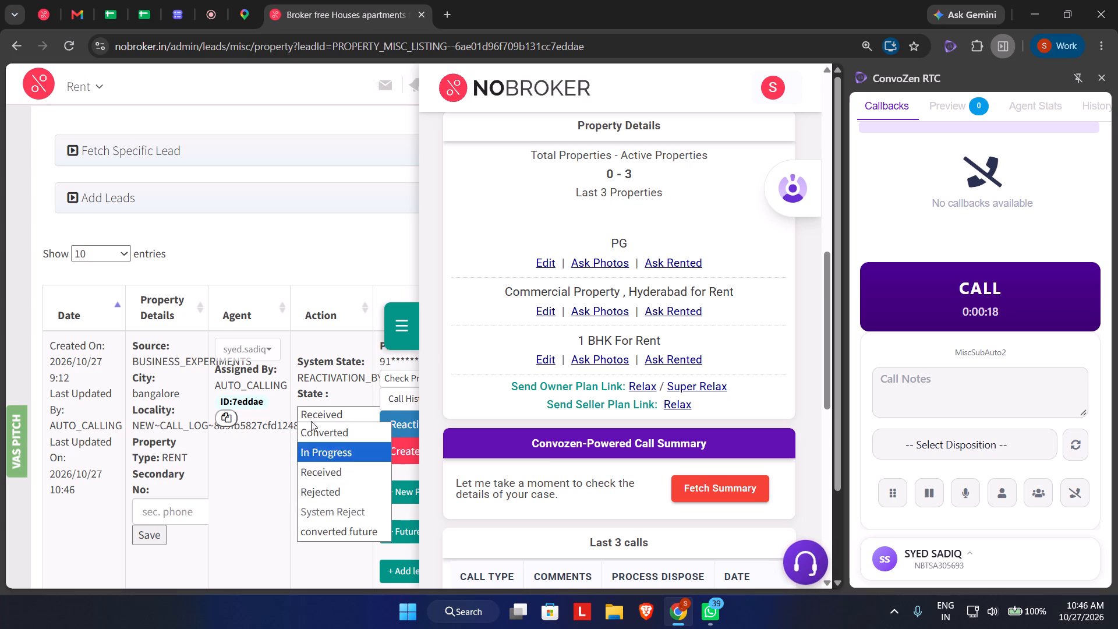
click(319, 412)
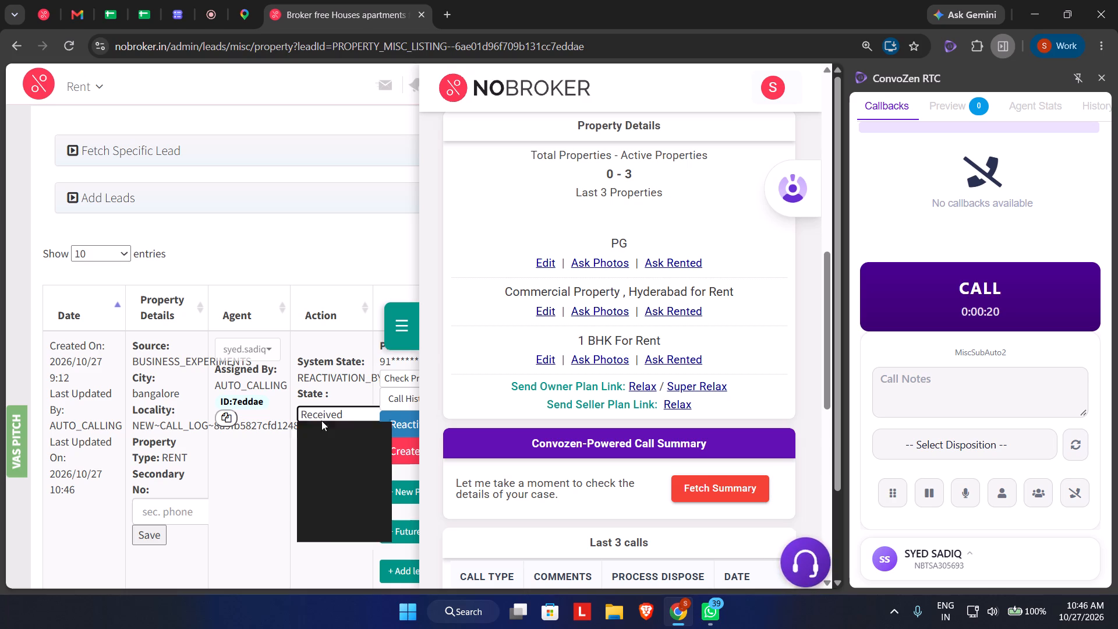
click(321, 420)
click(343, 492)
triple_click(338, 433)
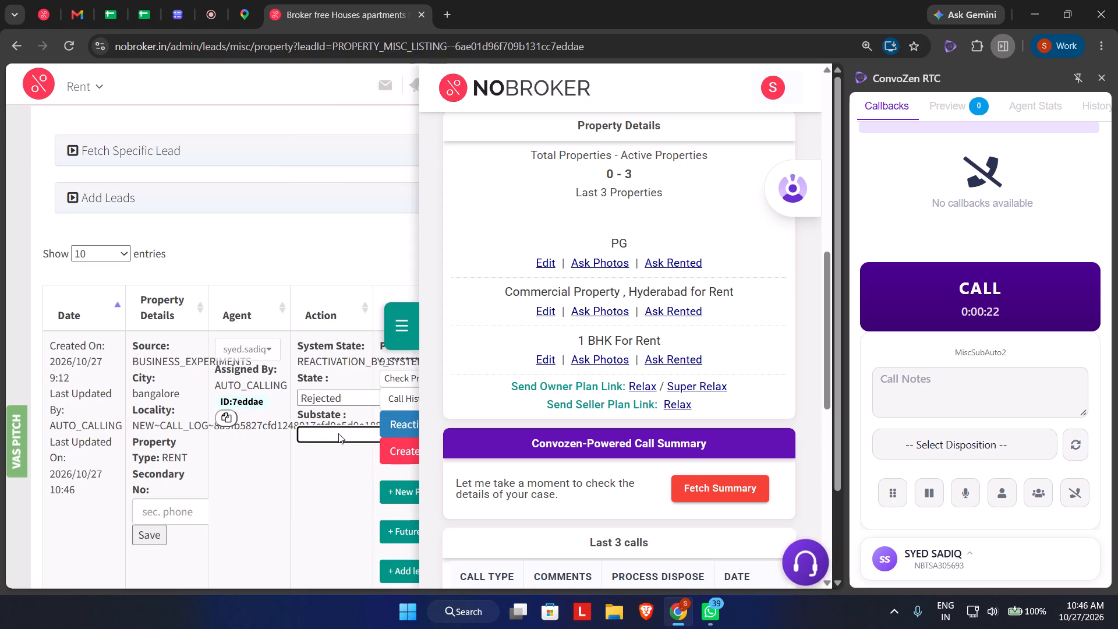
click(319, 338)
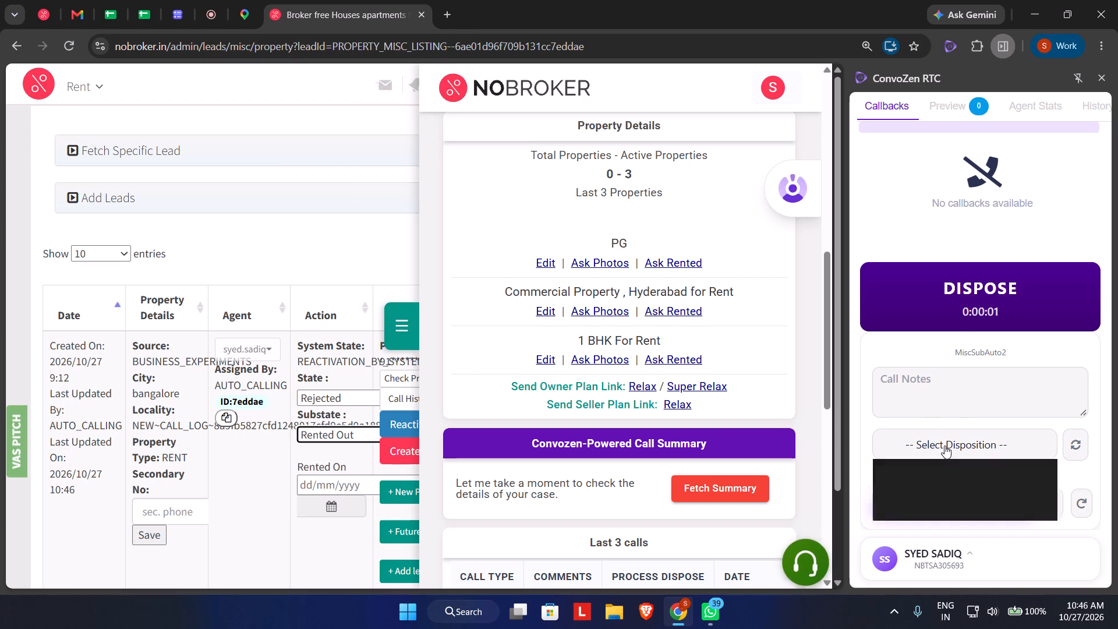
Dispose the call as Click Calling, Rejected, choose a level 3 disposition, and submit it.
click(944, 441)
click(948, 492)
click(917, 450)
click(947, 540)
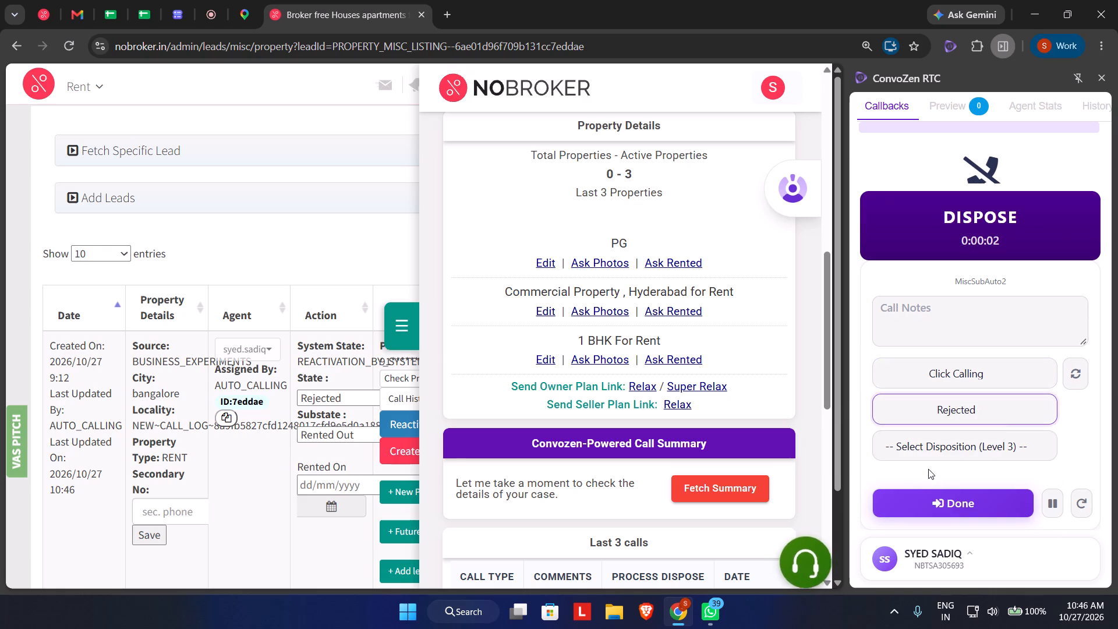
click(921, 457)
click(902, 408)
click(932, 504)
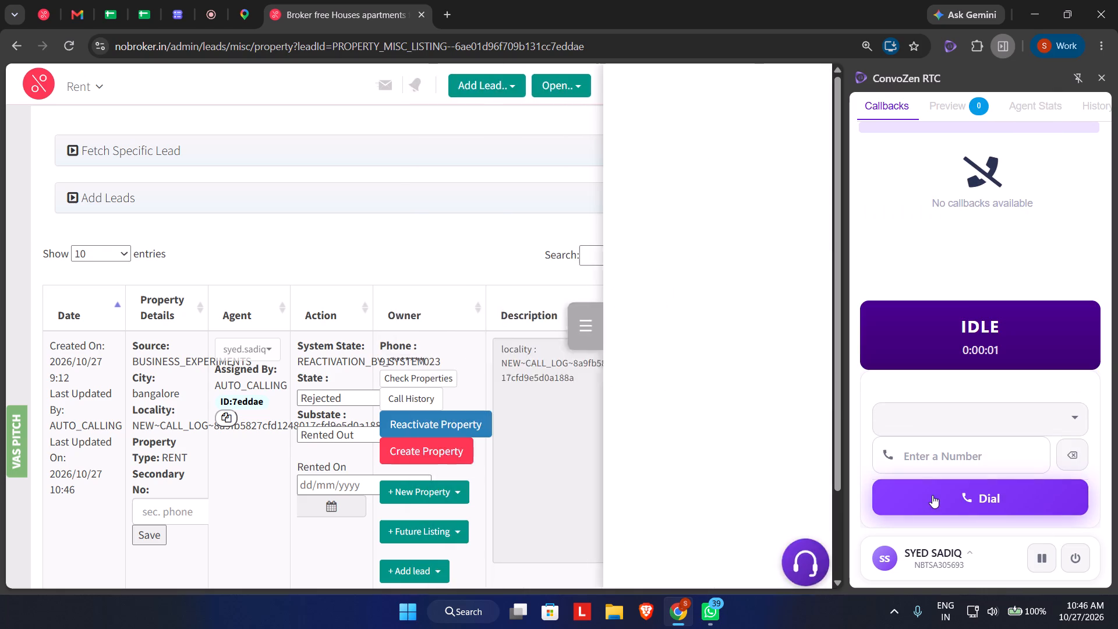
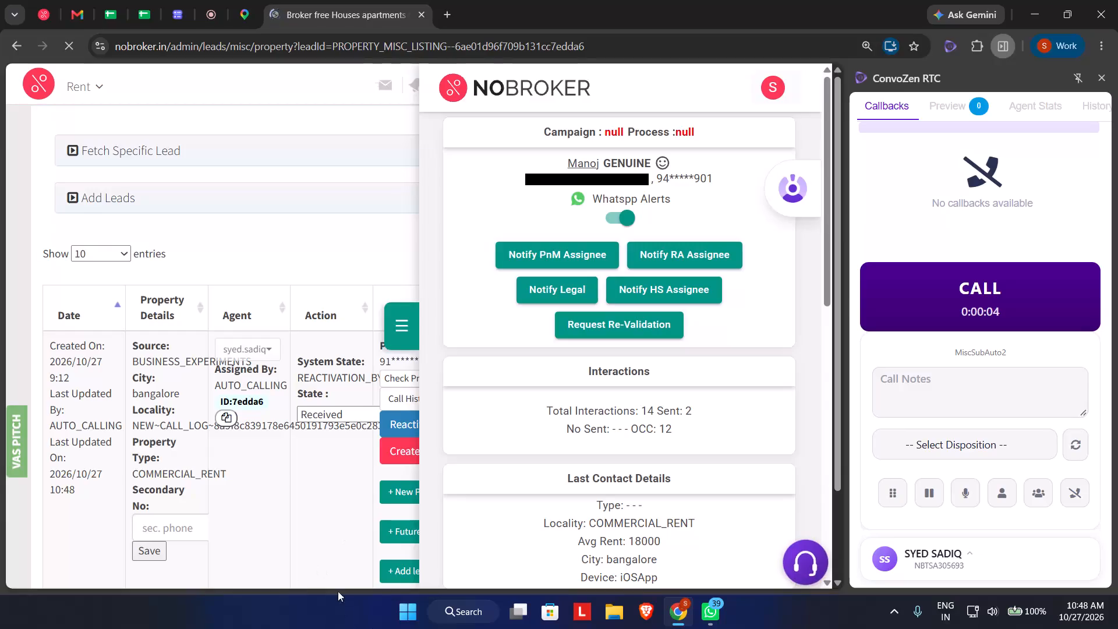
Set the lead's state to In Progress with the substate NOTPICK.
click(322, 415)
click(331, 453)
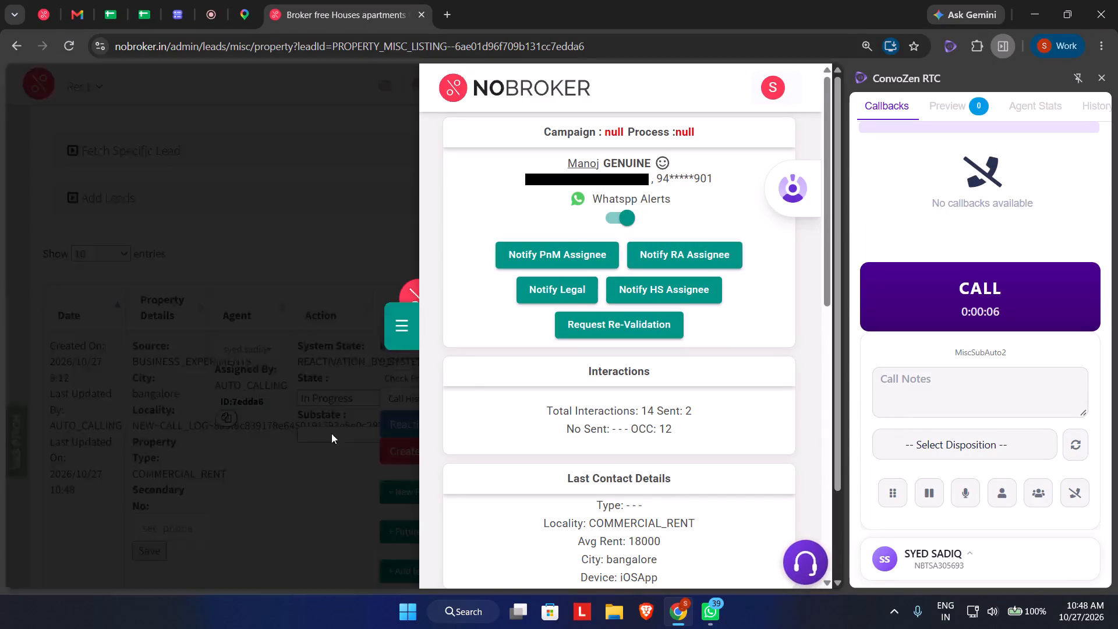
click(334, 439)
click(317, 343)
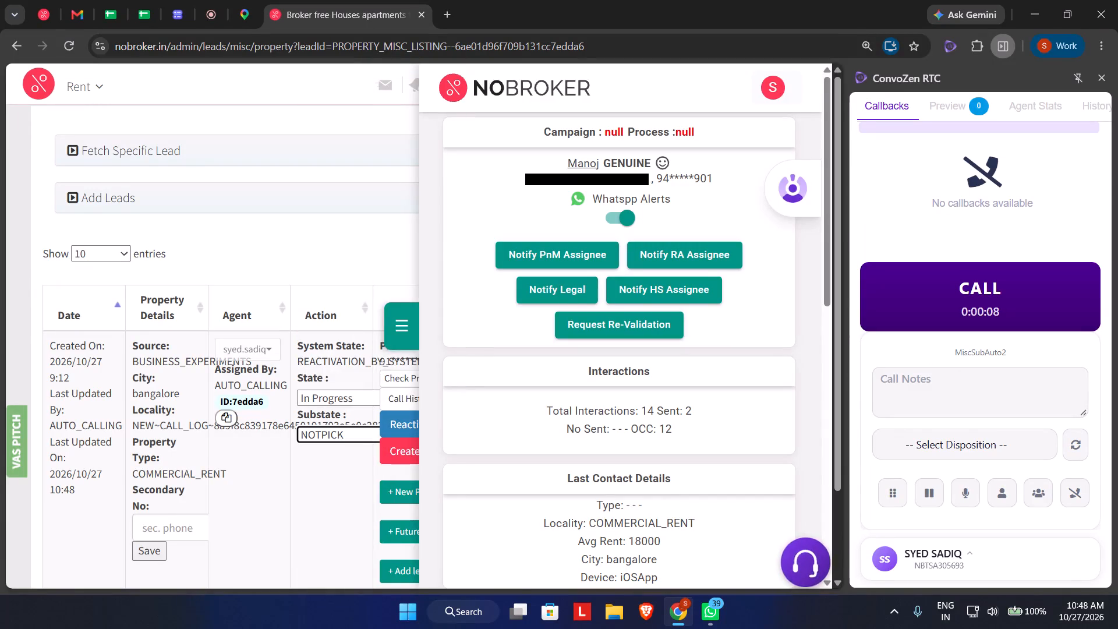
Set the call disposition to Outbound, Not Picked, Voice Mail, then end the call and submit it.
click(956, 436)
click(971, 486)
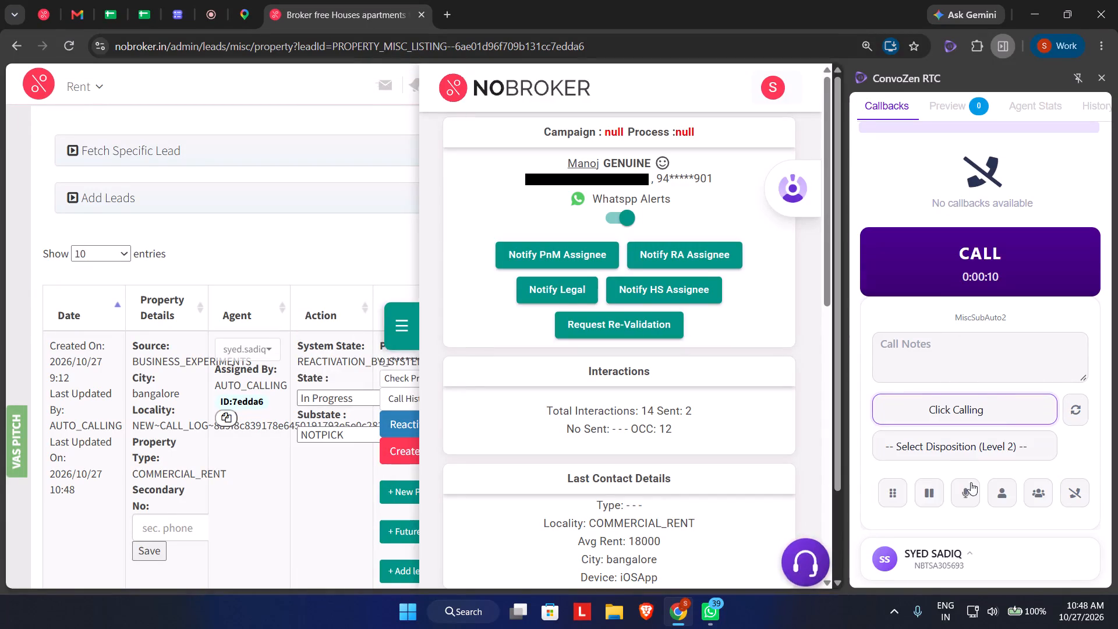
click(963, 457)
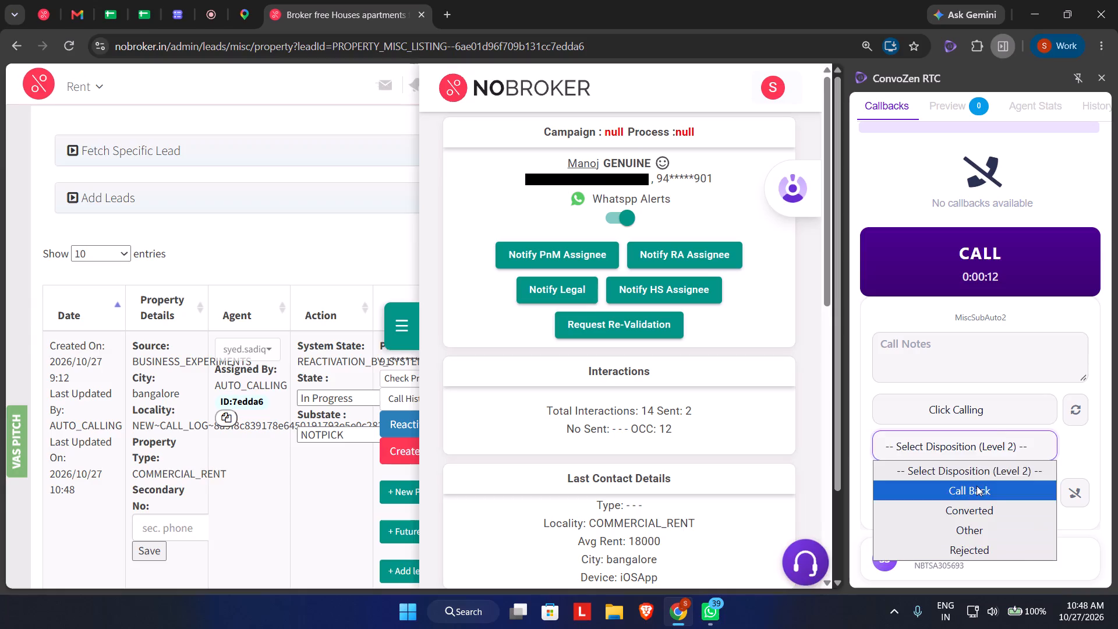
click(991, 418)
click(992, 469)
click(1000, 427)
click(999, 447)
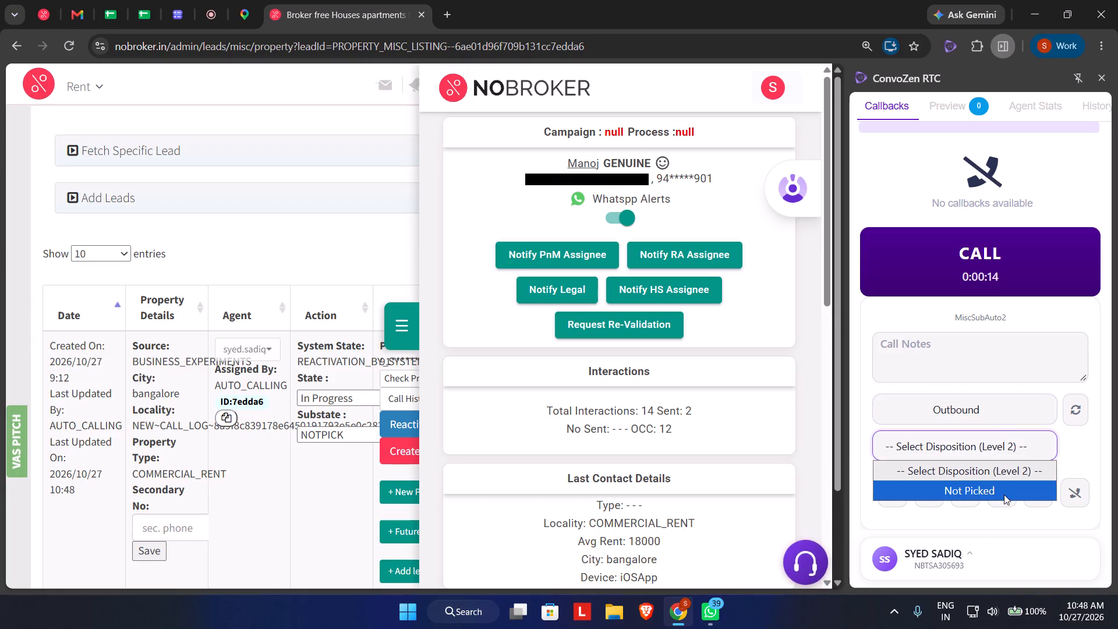
click(1002, 486)
click(990, 427)
click(992, 446)
click(988, 549)
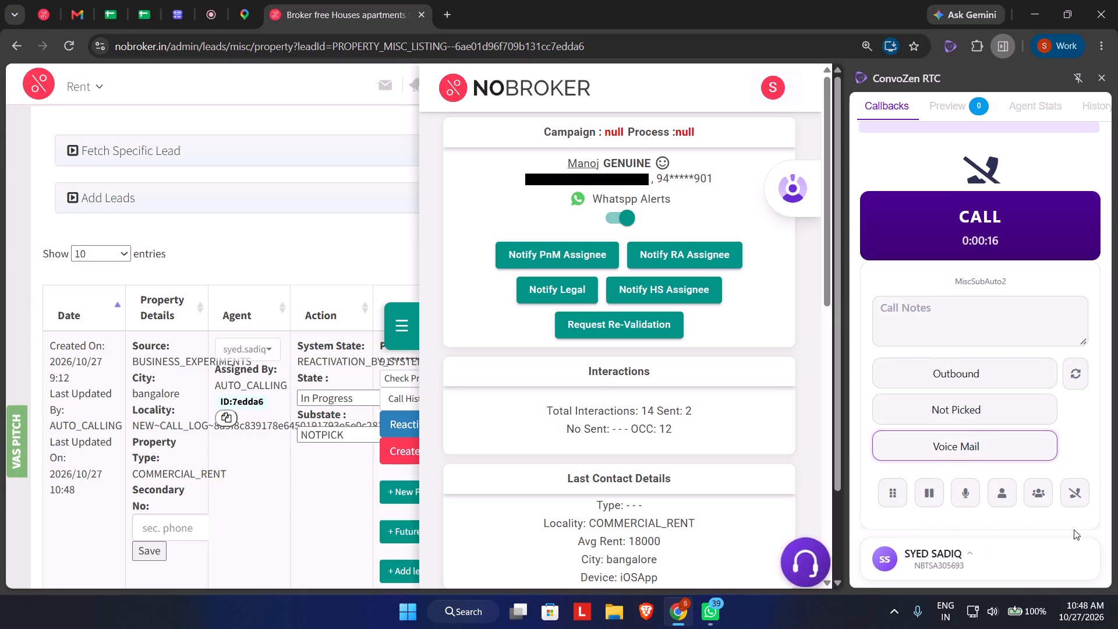
click(1077, 501)
click(985, 502)
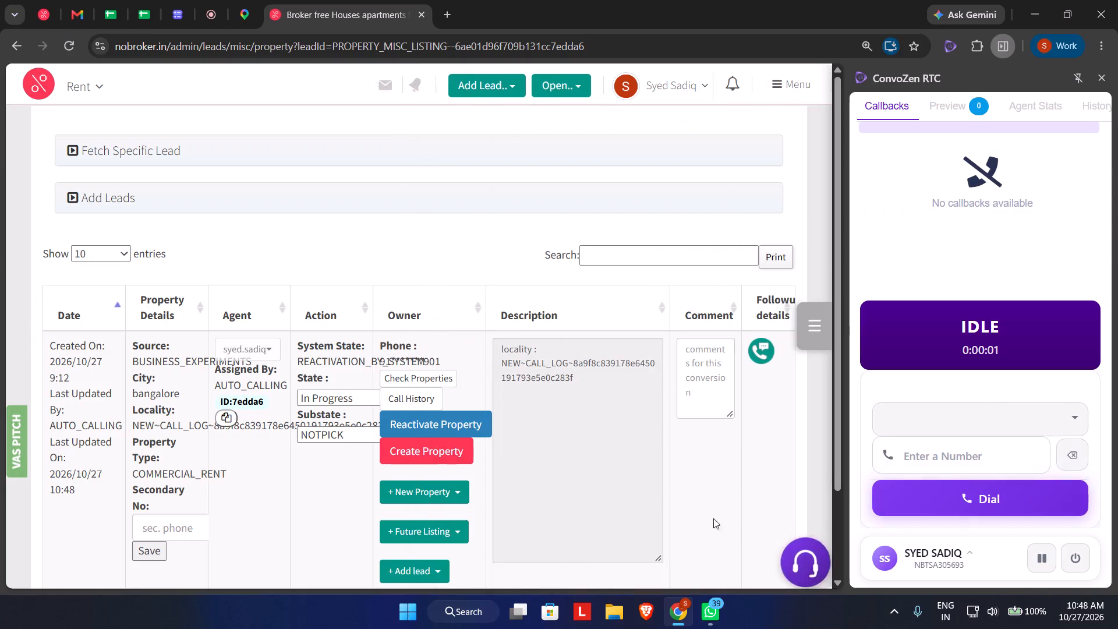
Switch to the daily call count spreadsheet and dismiss the Conditional notifications pop-up.
click(129, 9)
click(102, 3)
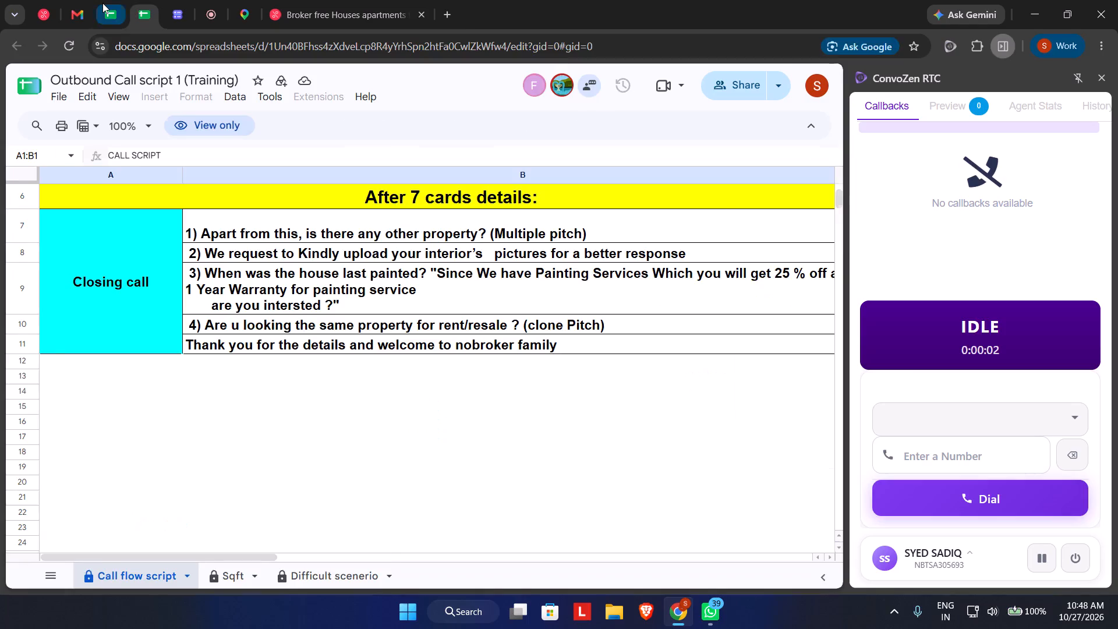
click(424, 475)
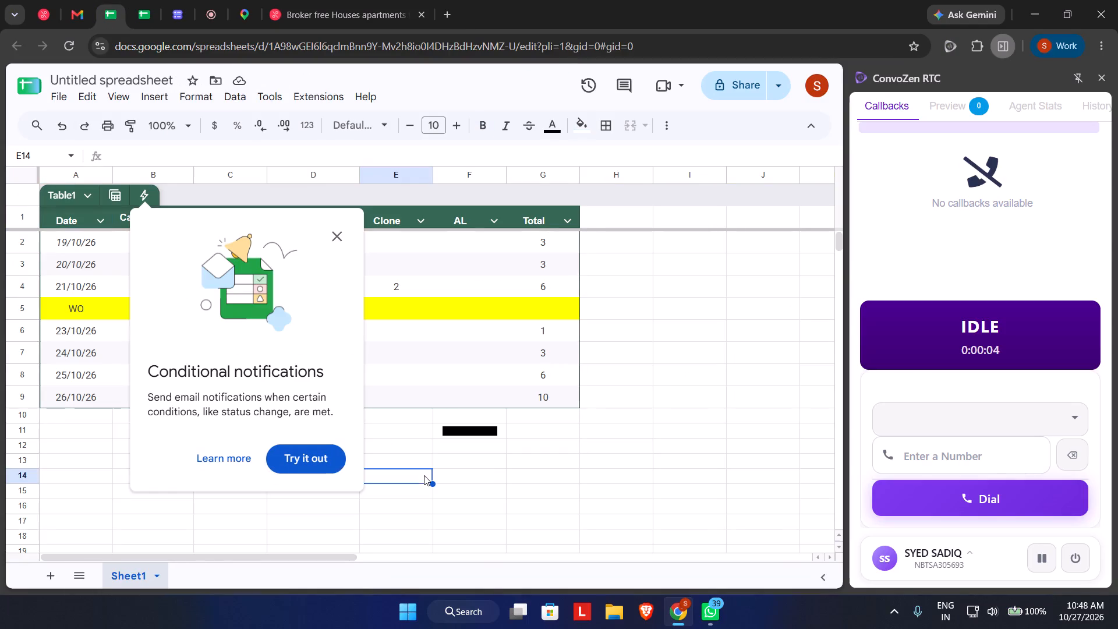
click(90, 267)
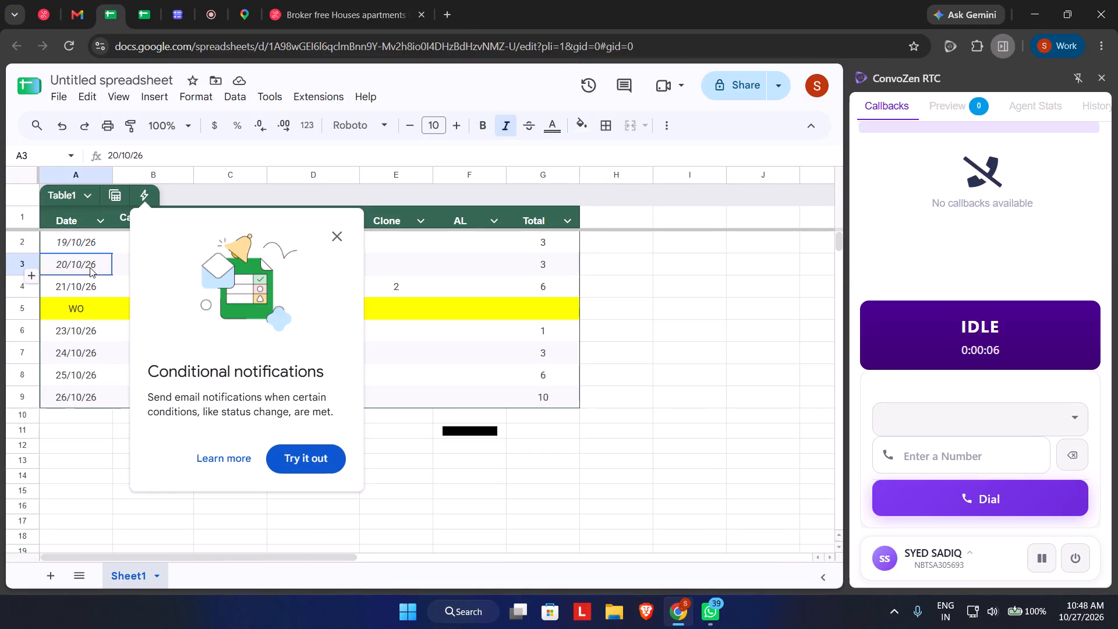
click(333, 243)
click(337, 236)
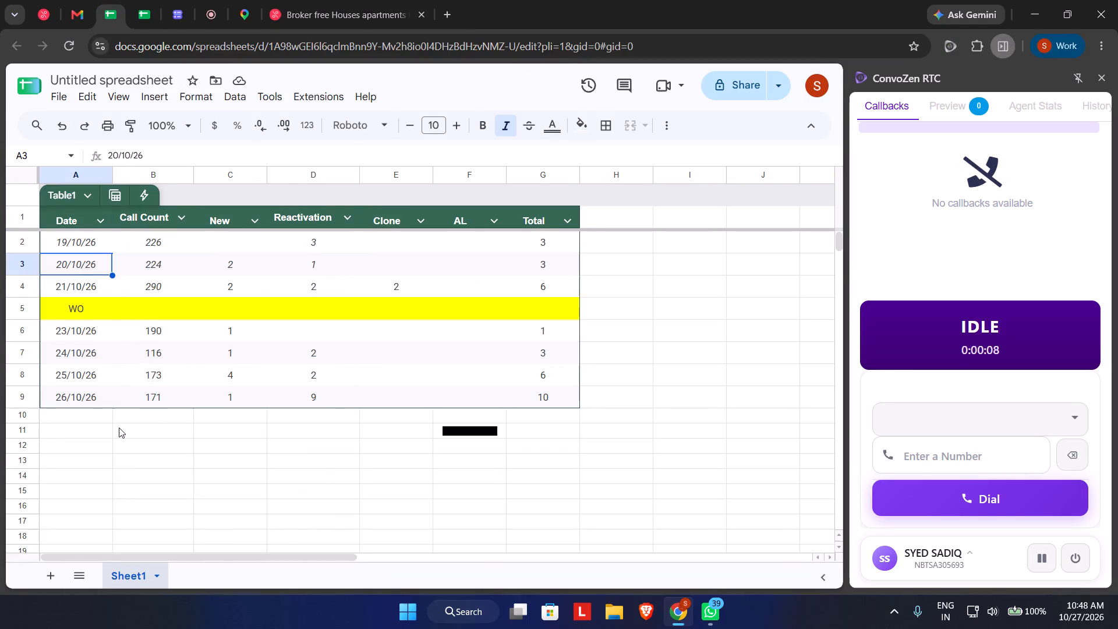
Enter 1 in the New column of row 10, directly below the 26/10/26 entry.
click(154, 414)
click(238, 413)
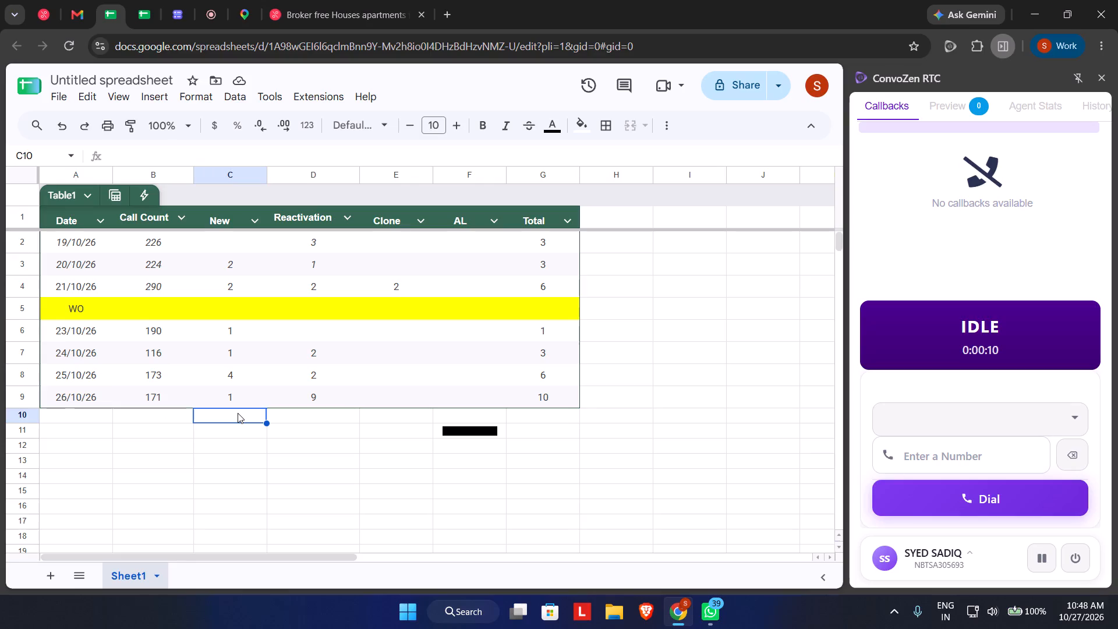
double_click(238, 413)
key(1)
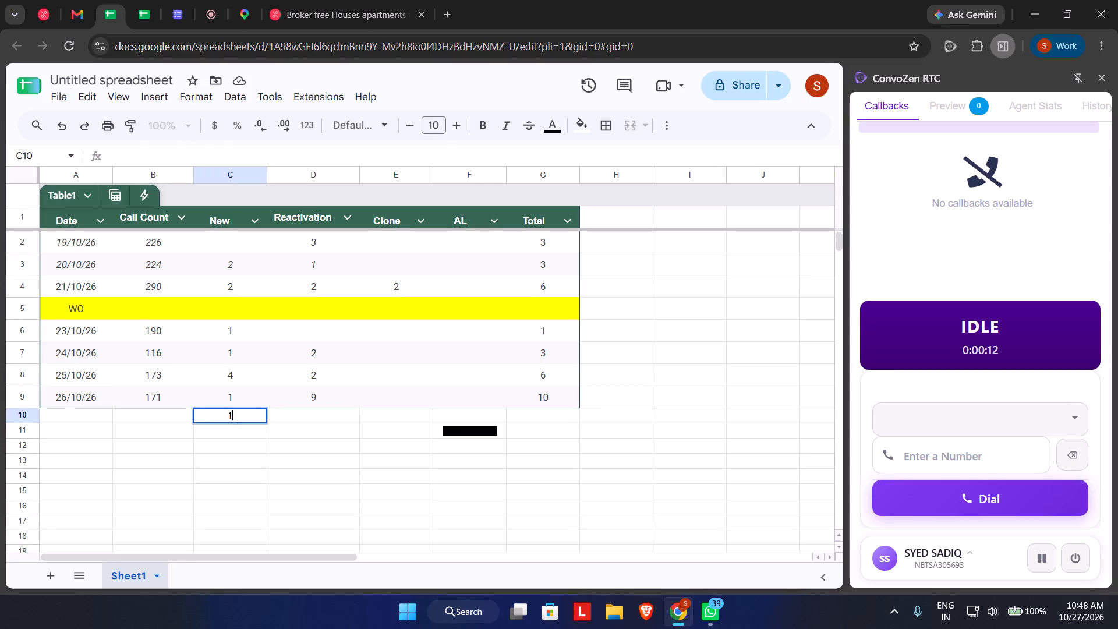
click(222, 468)
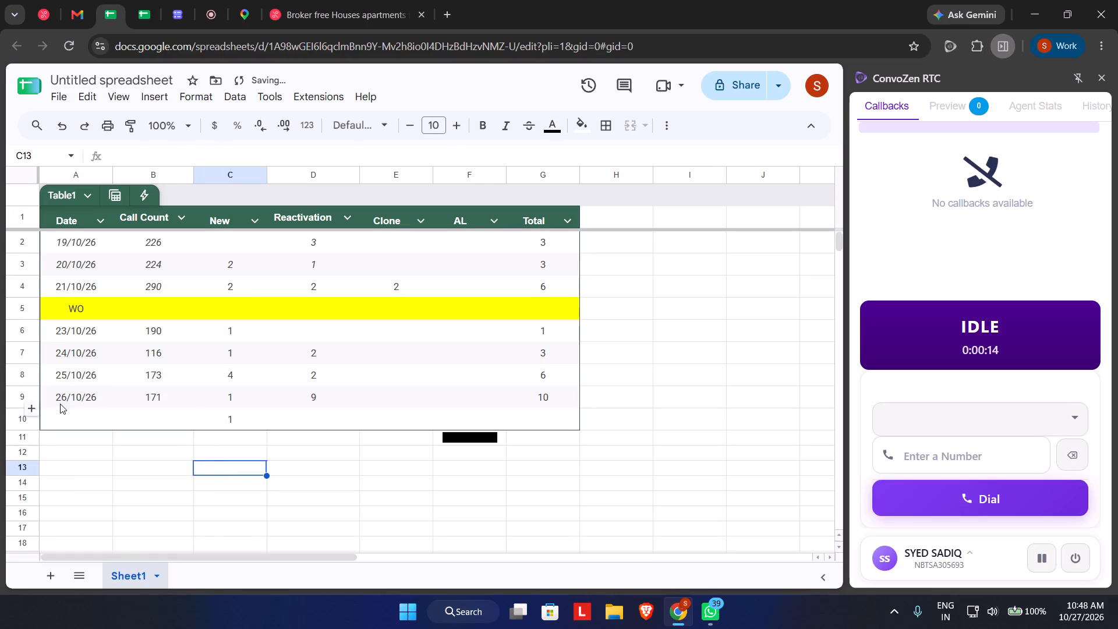
Copy the date from row 9 into the Date cell of row 10 and change it to 27/10/26.
click(104, 402)
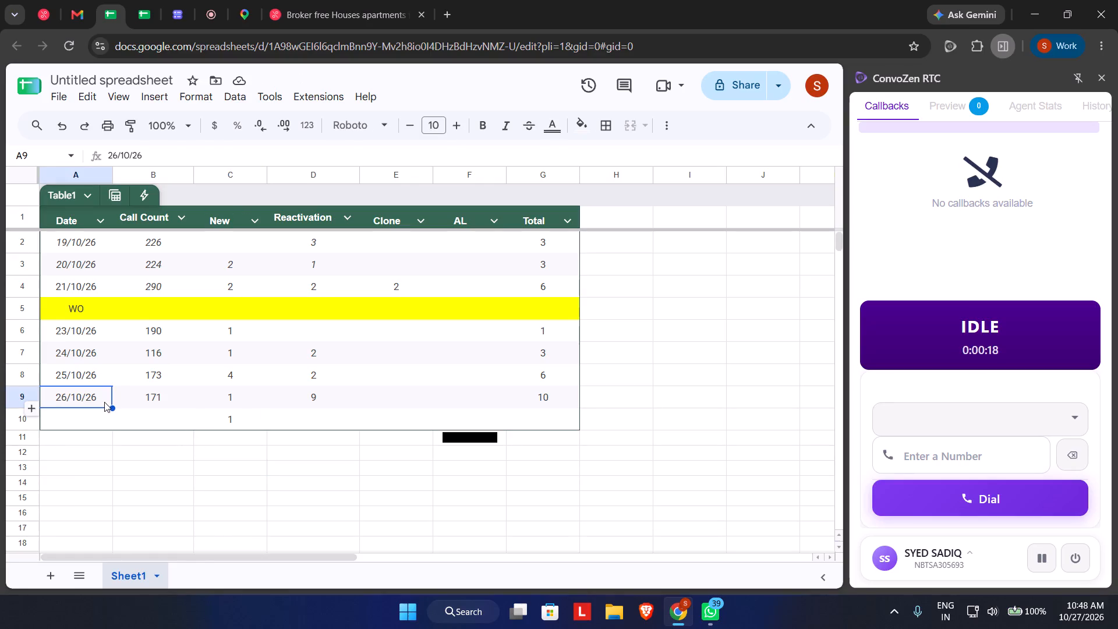
key(ctrl+c)
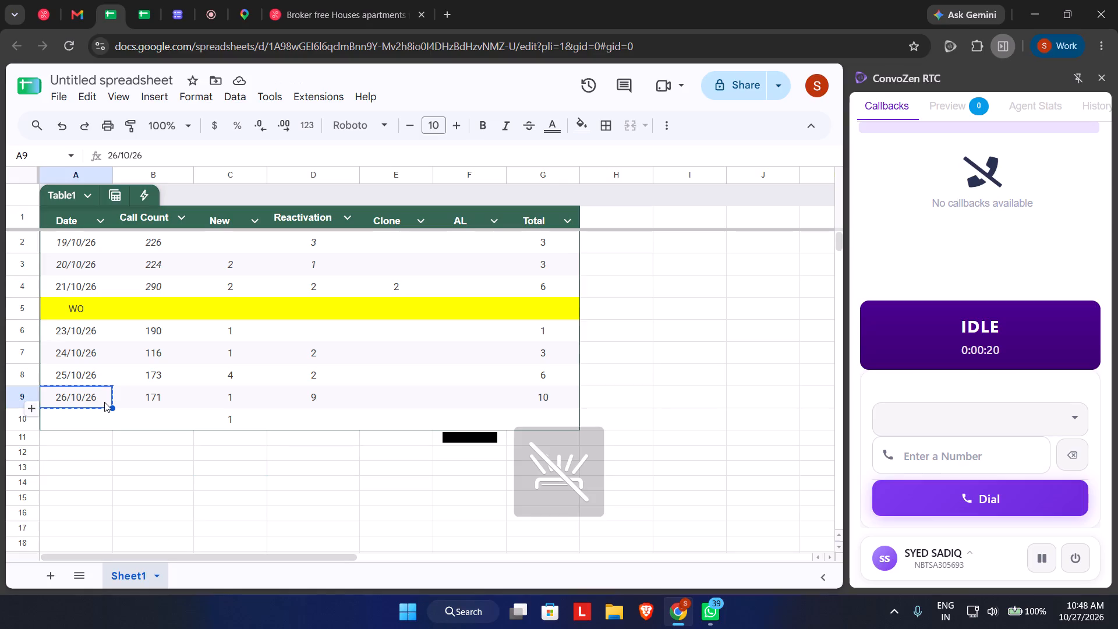
click(83, 417)
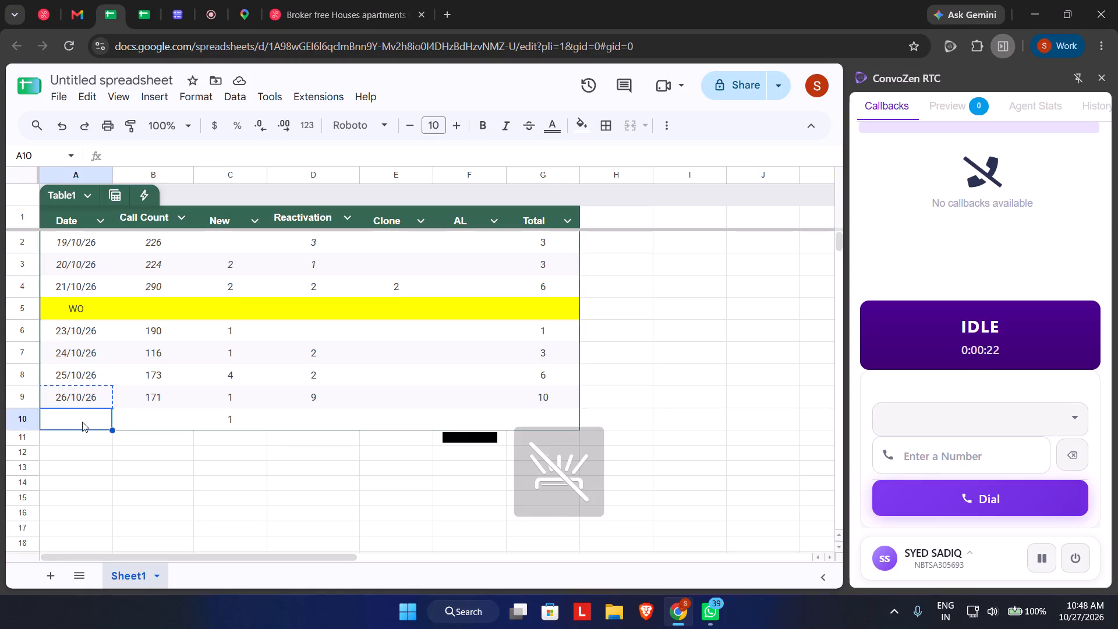
key(ctrl+v)
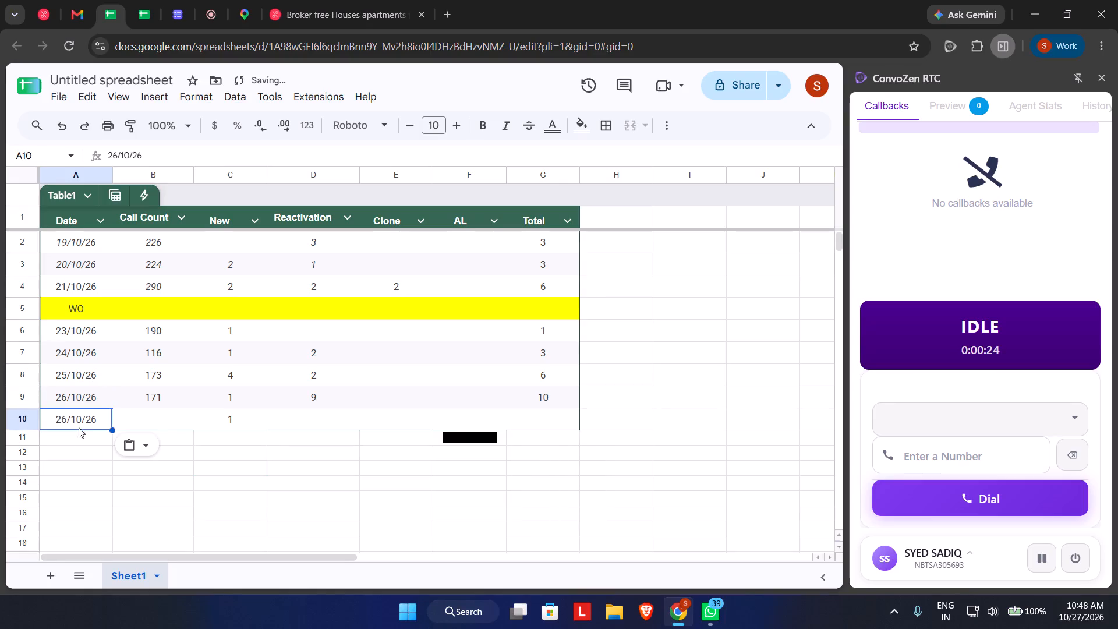
triple_click(66, 419)
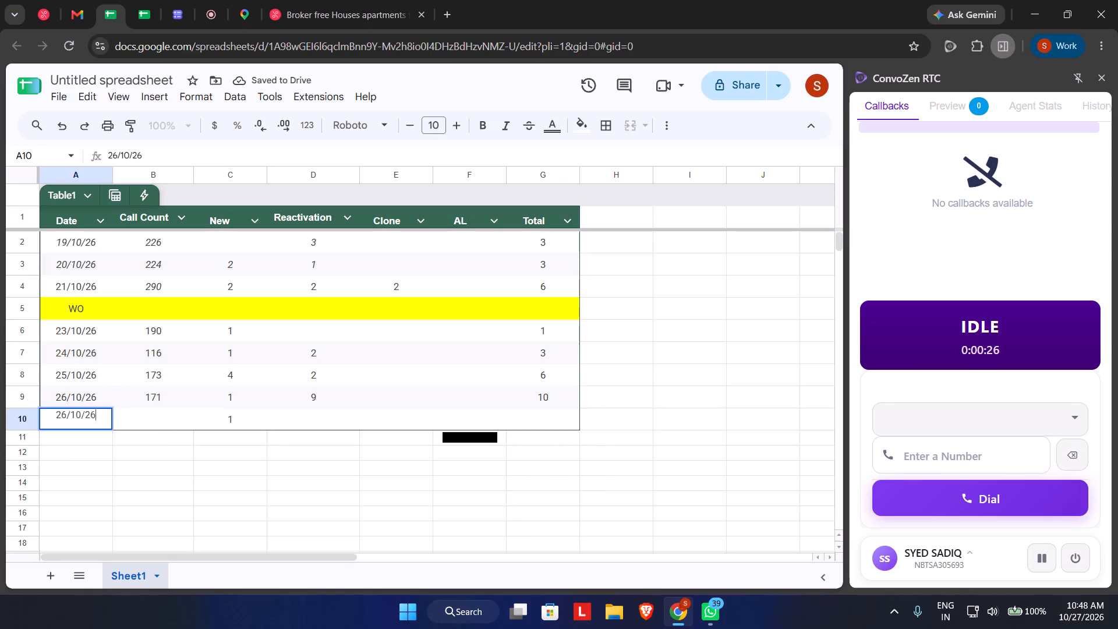
click(66, 419)
click(66, 419)
click(68, 410)
key(BackSpace)
key(7)
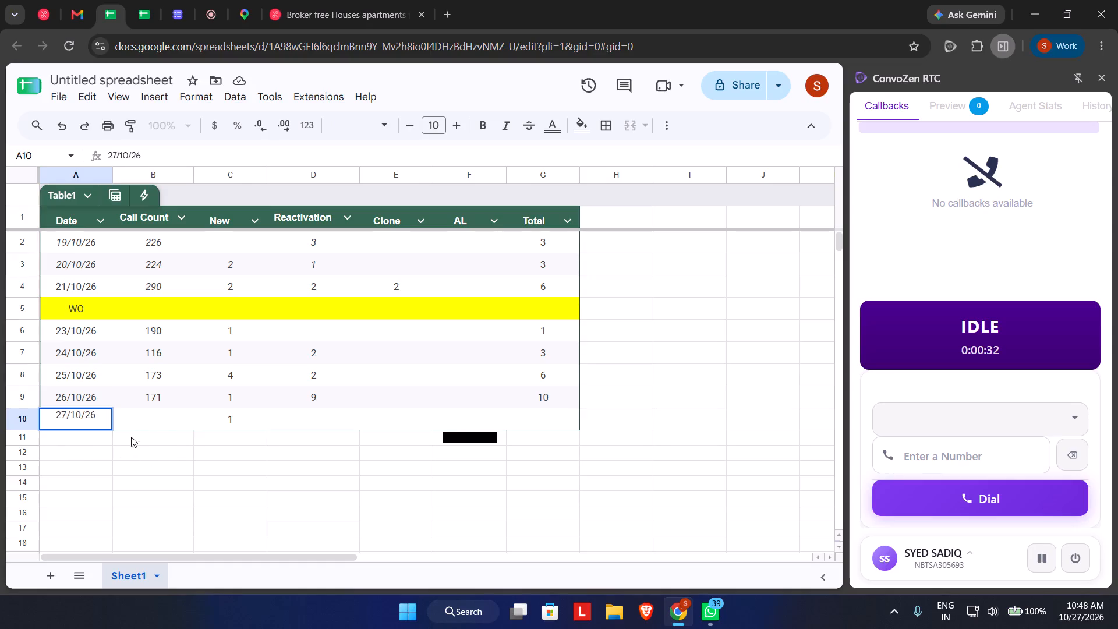
click(331, 462)
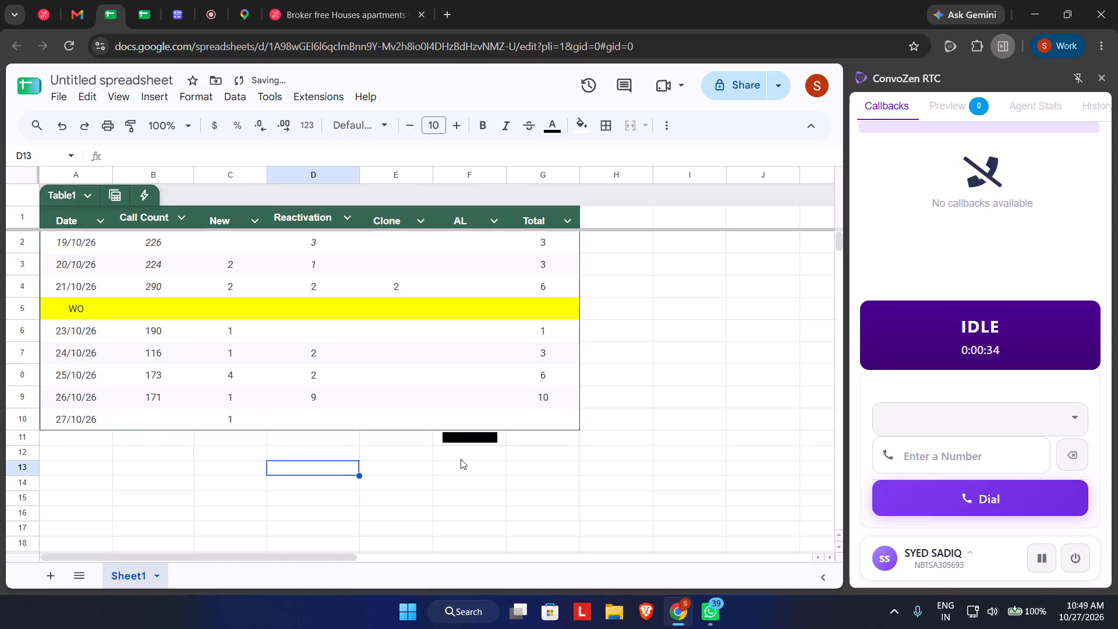
Delete the stray entry in cell F11, below the table's AL column.
double_click(475, 439)
key(BackSpace)
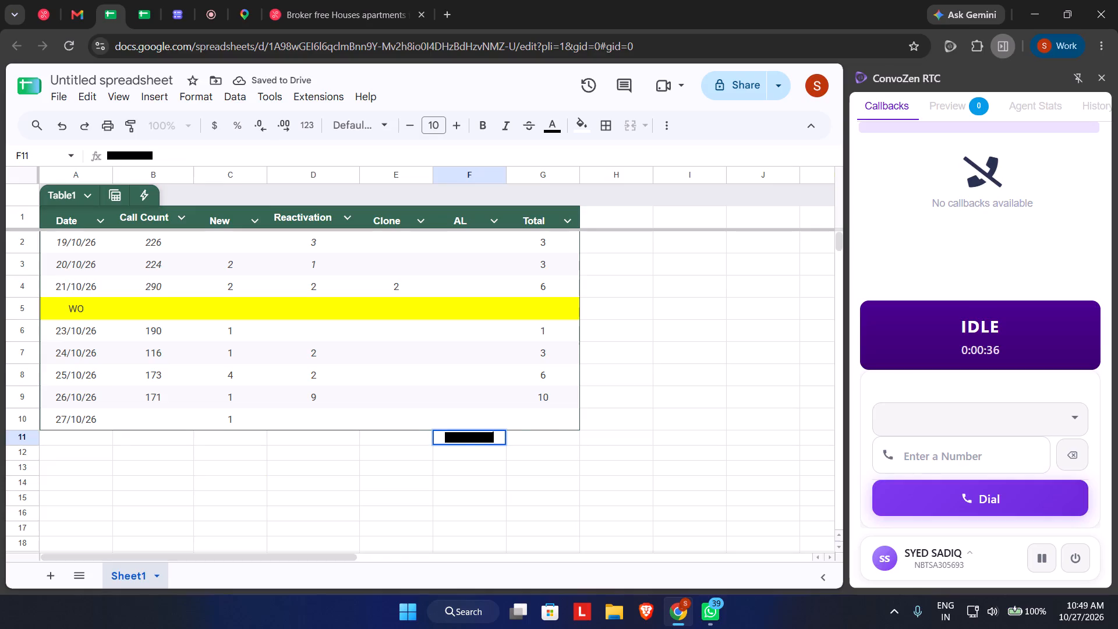
click(469, 467)
click(503, 430)
click(503, 445)
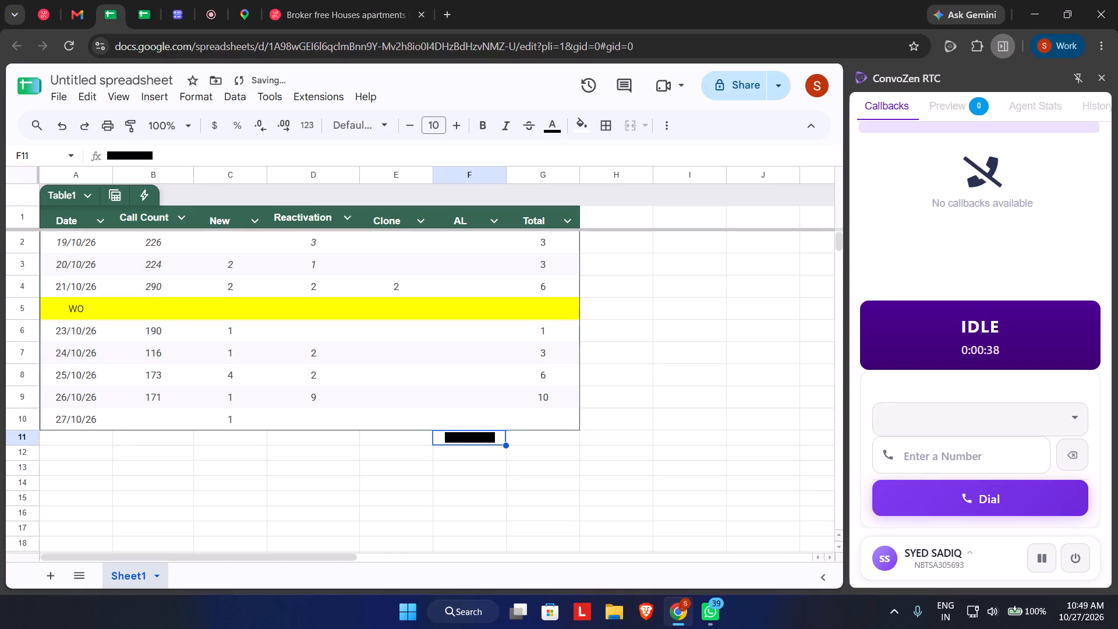
key(BackSpace)
click(483, 464)
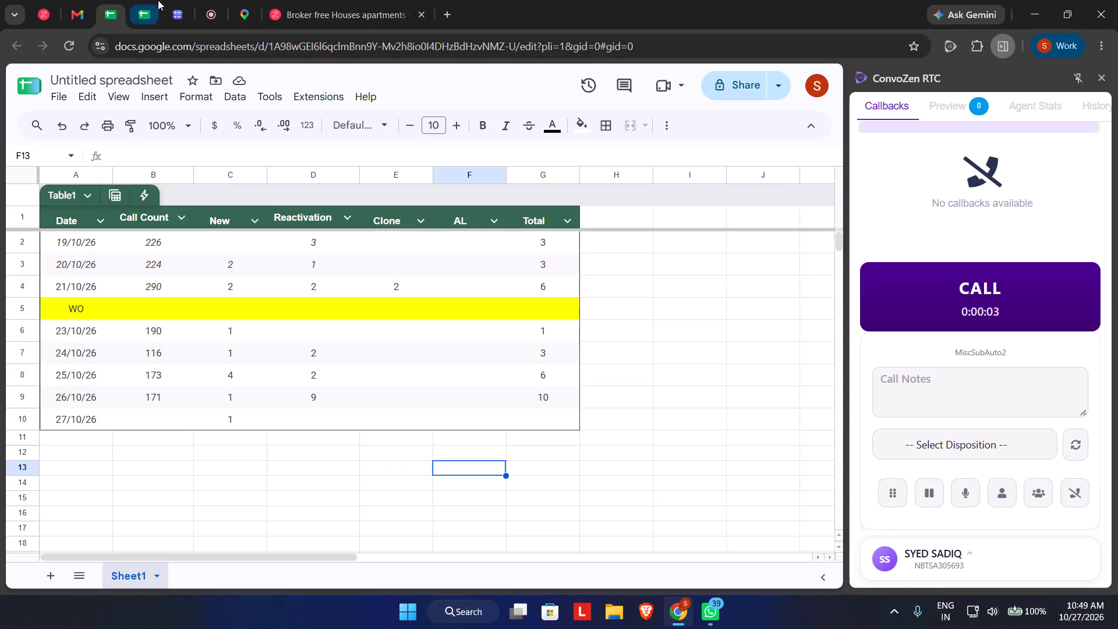
Return to the NoBroker lead page and set the new lead to Rejected with the substate BROKER, confirming the customer is a broker.
click(287, 1)
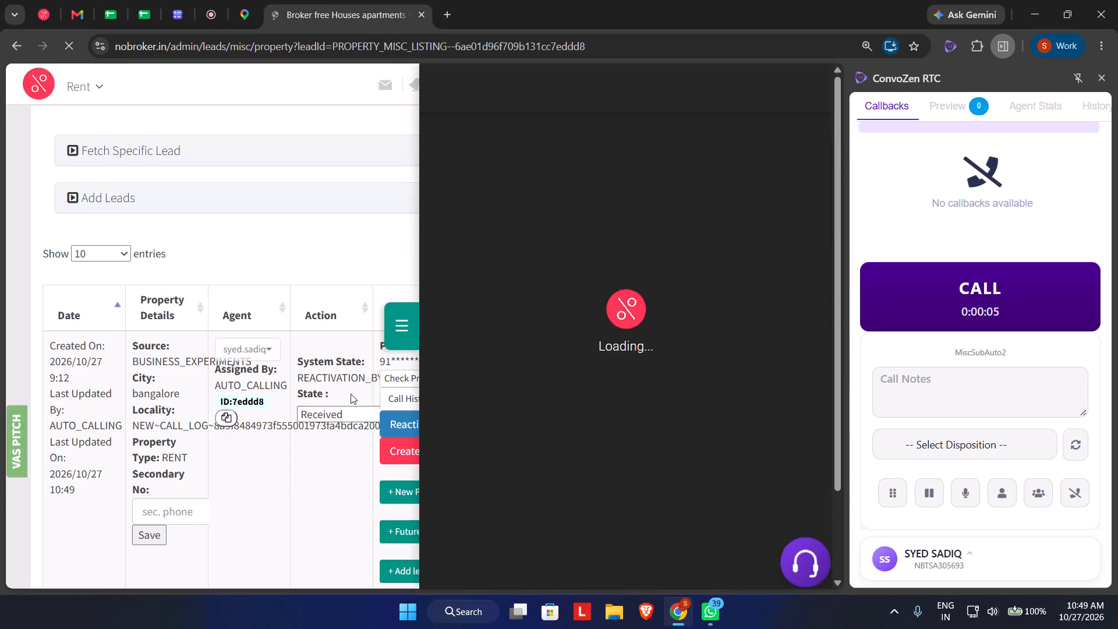
scroll(540, 458, down, 5)
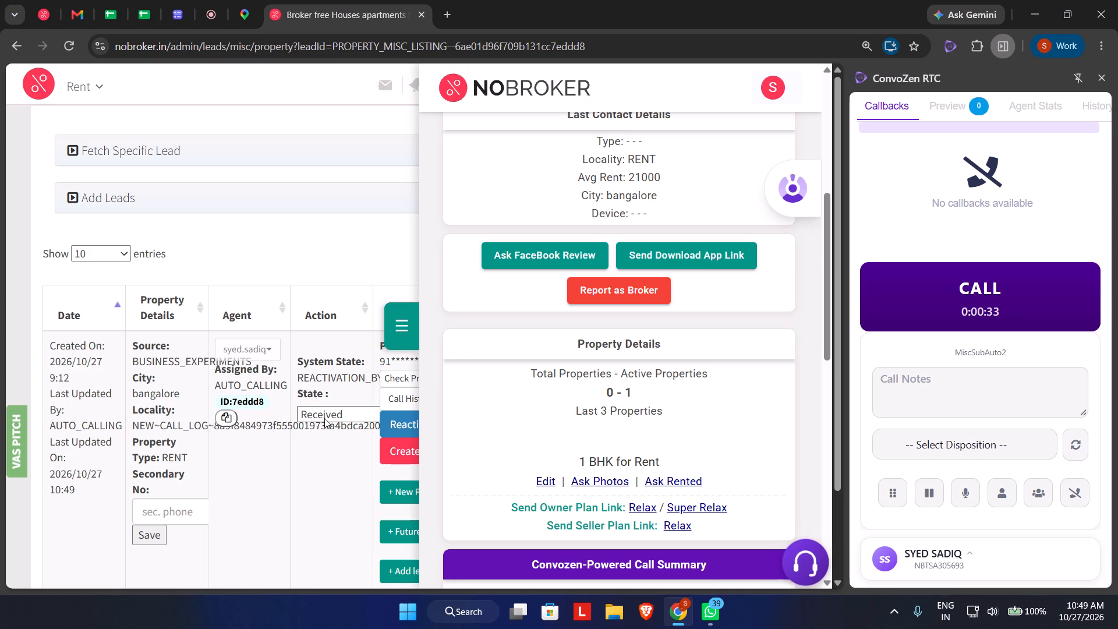
drag(342, 418, 353, 418)
click(353, 418)
click(353, 419)
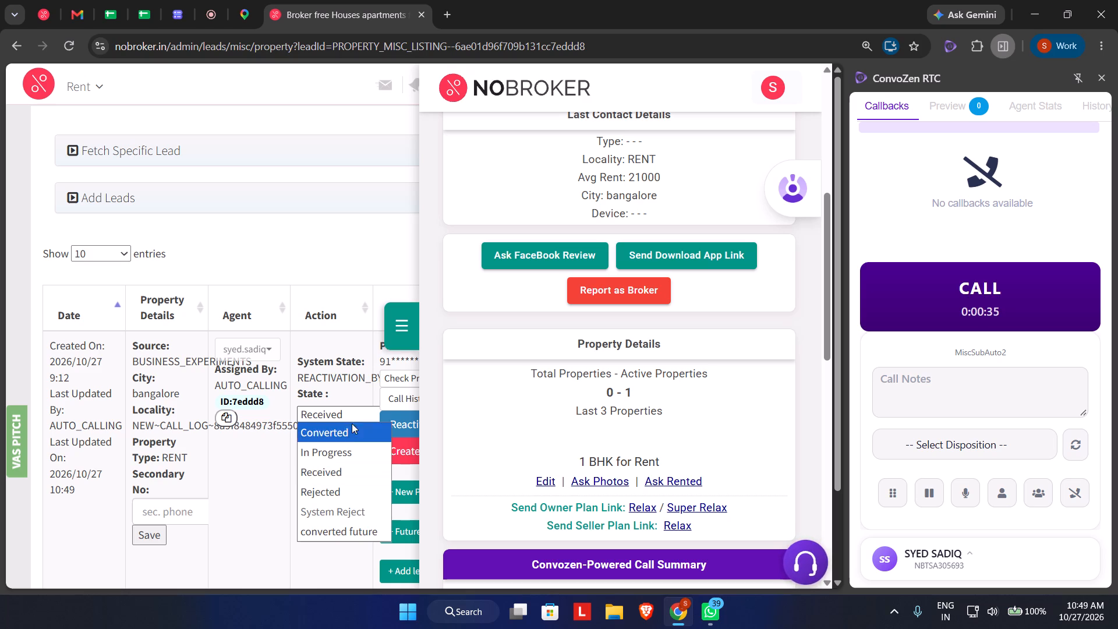
click(338, 493)
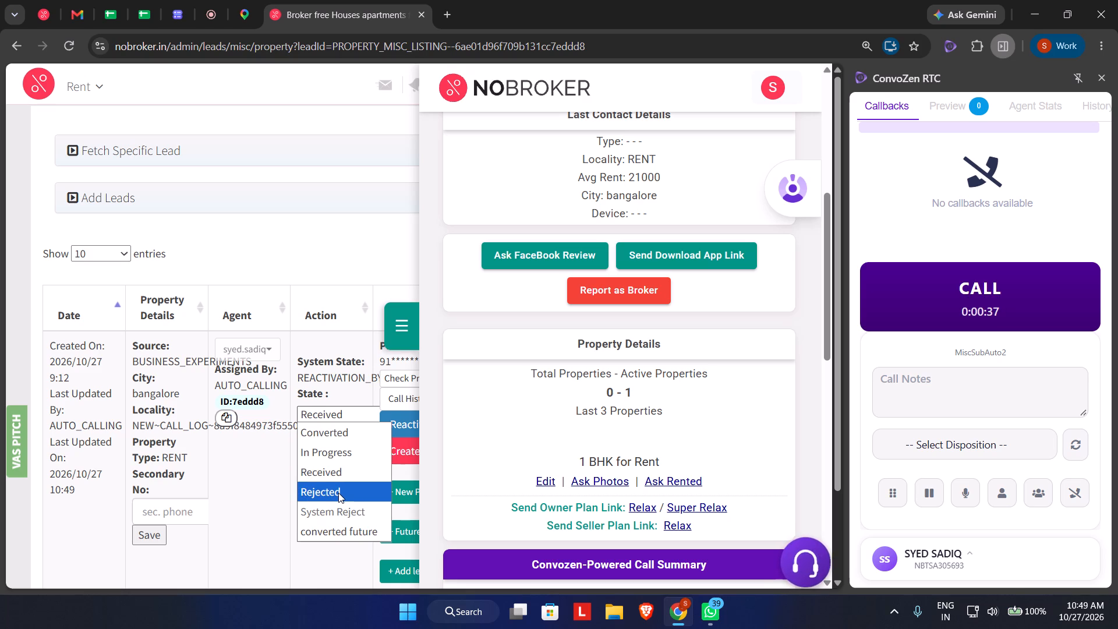
click(320, 435)
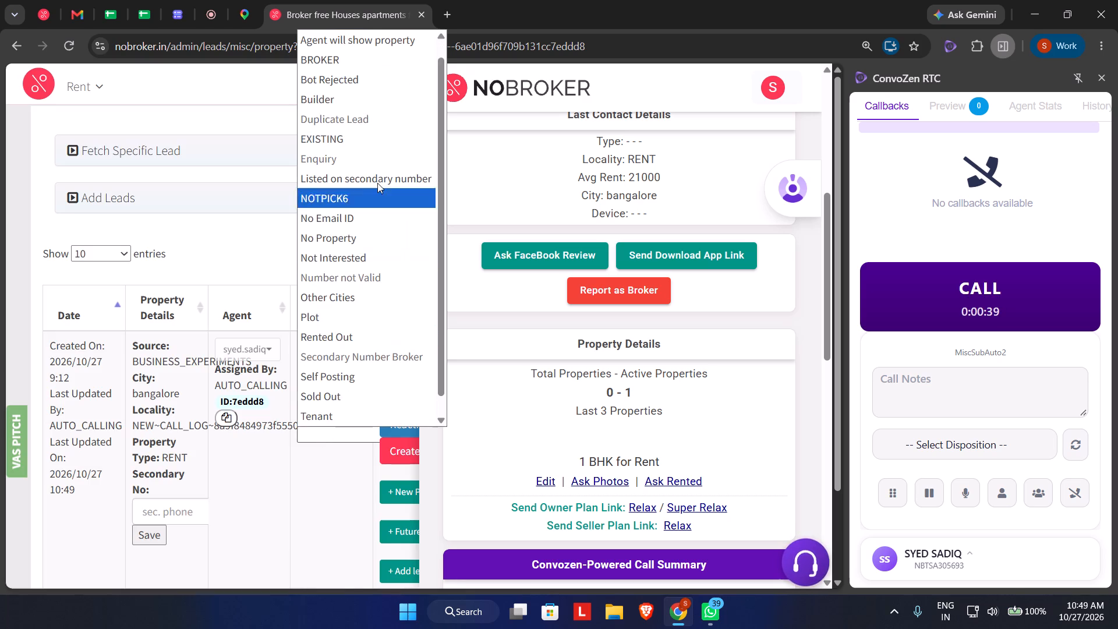
click(360, 66)
click(490, 144)
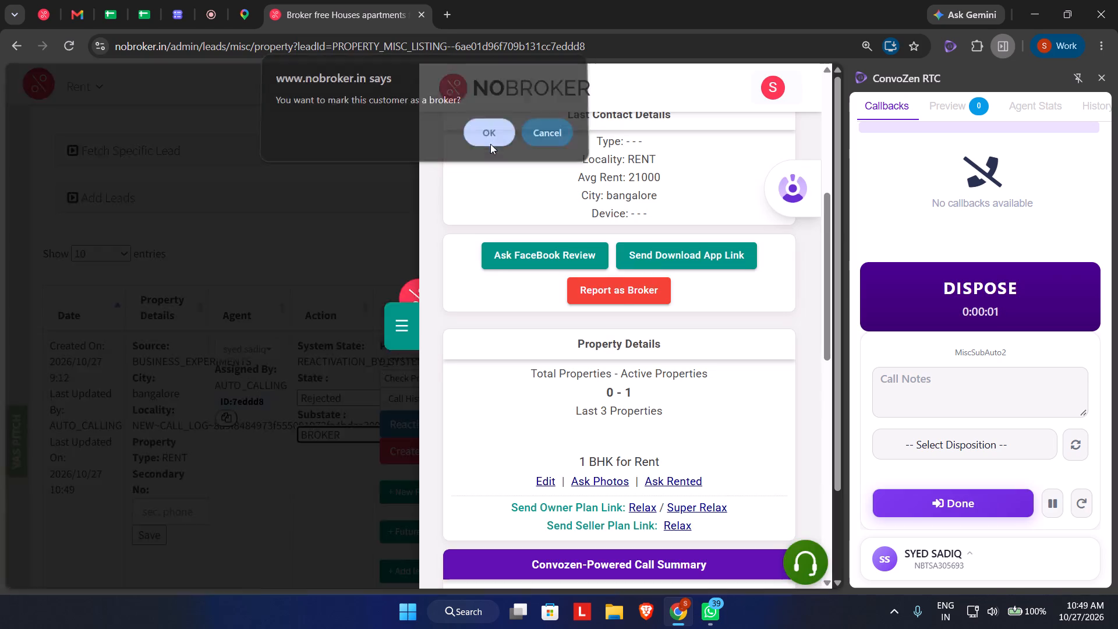
Report the customer as a broker in the lead's customer details.
click(620, 295)
click(700, 372)
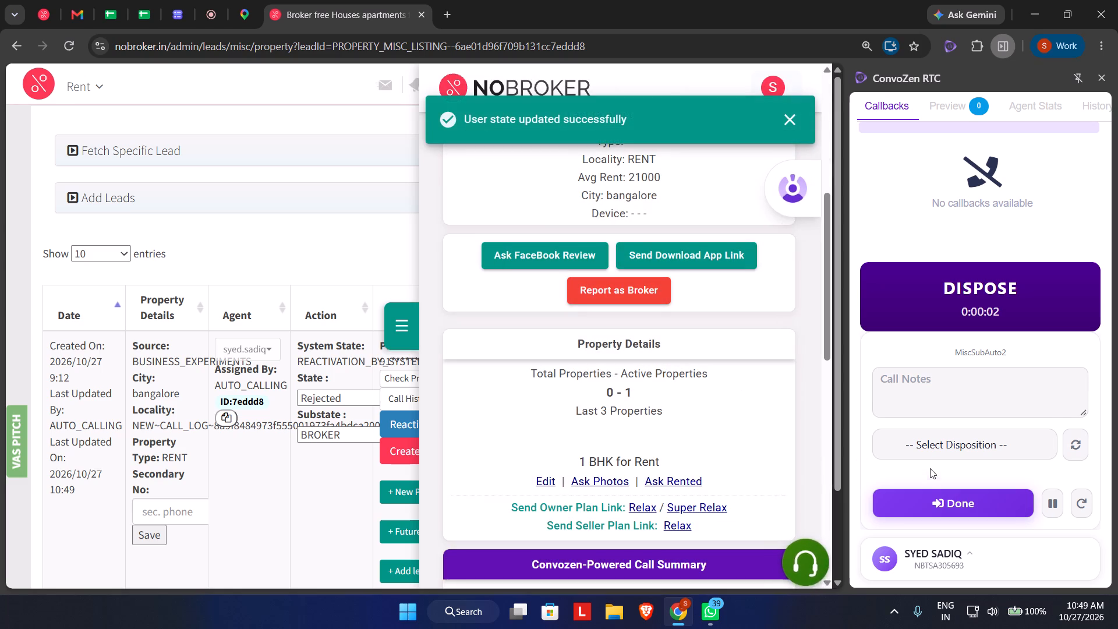
Dispose the call as Click Calling, Rejected, Broker, and submit it.
click(939, 457)
click(951, 492)
click(938, 447)
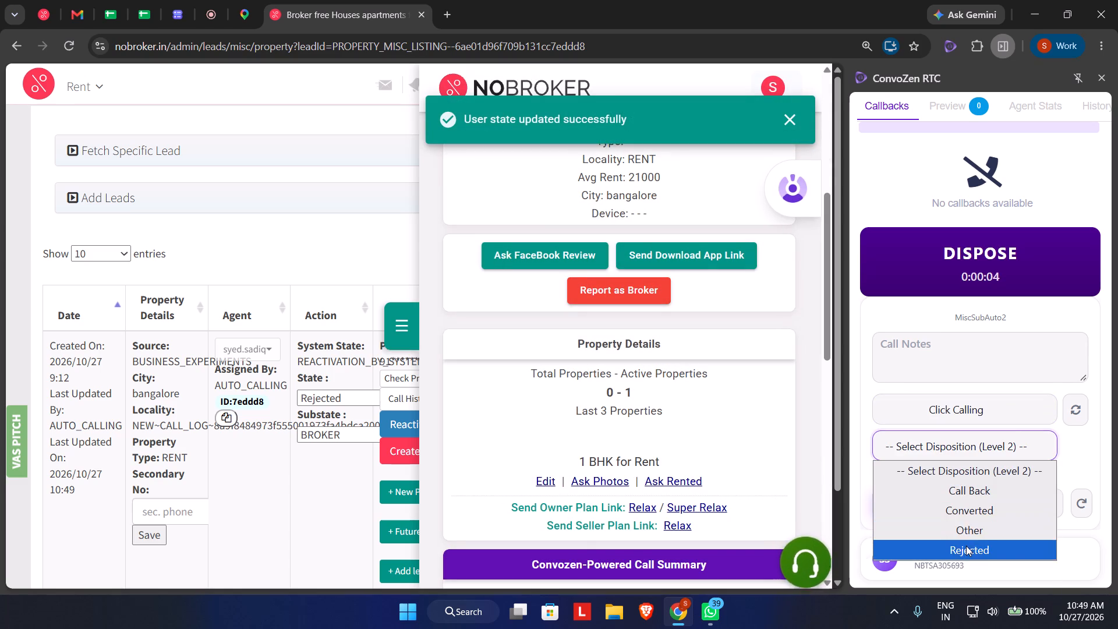
triple_click(966, 537)
click(948, 423)
click(970, 508)
click(951, 420)
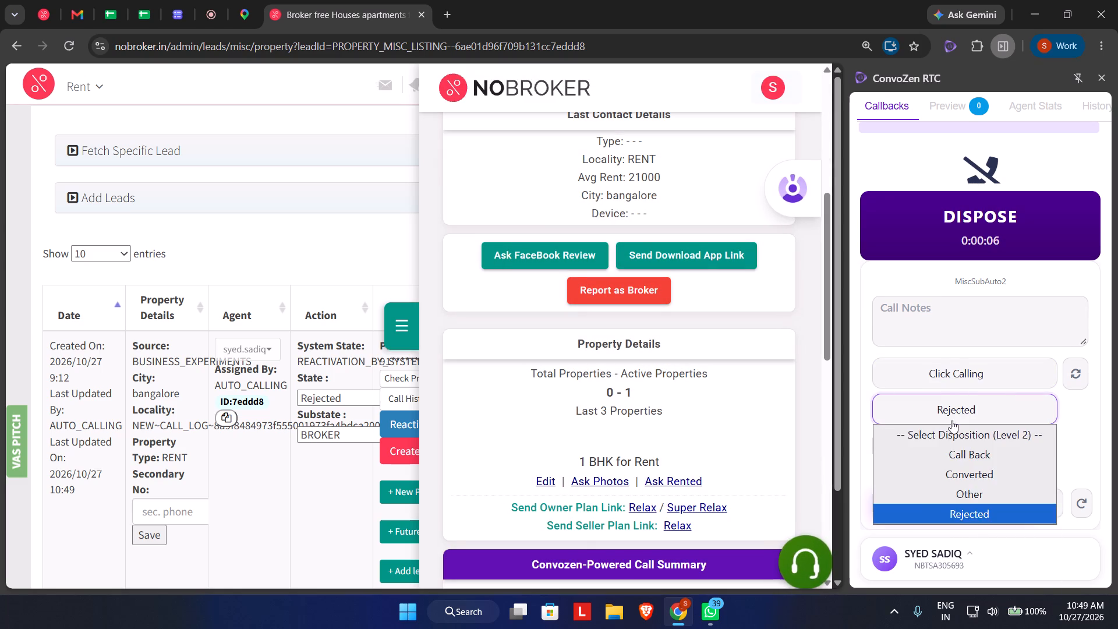
click(947, 418)
click(957, 473)
click(957, 454)
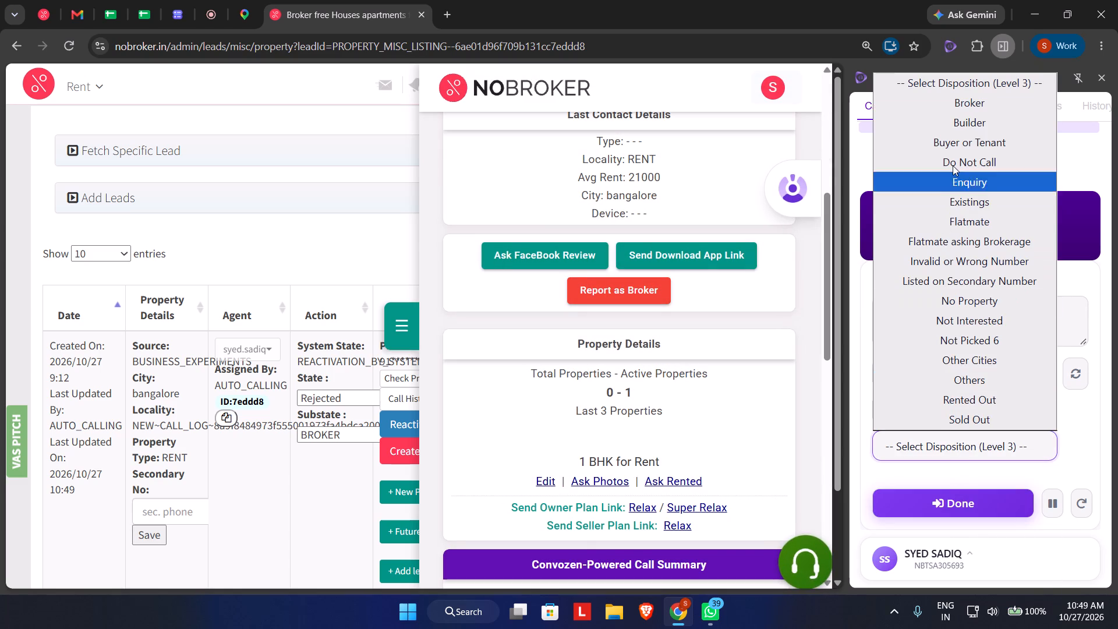
click(957, 100)
click(955, 504)
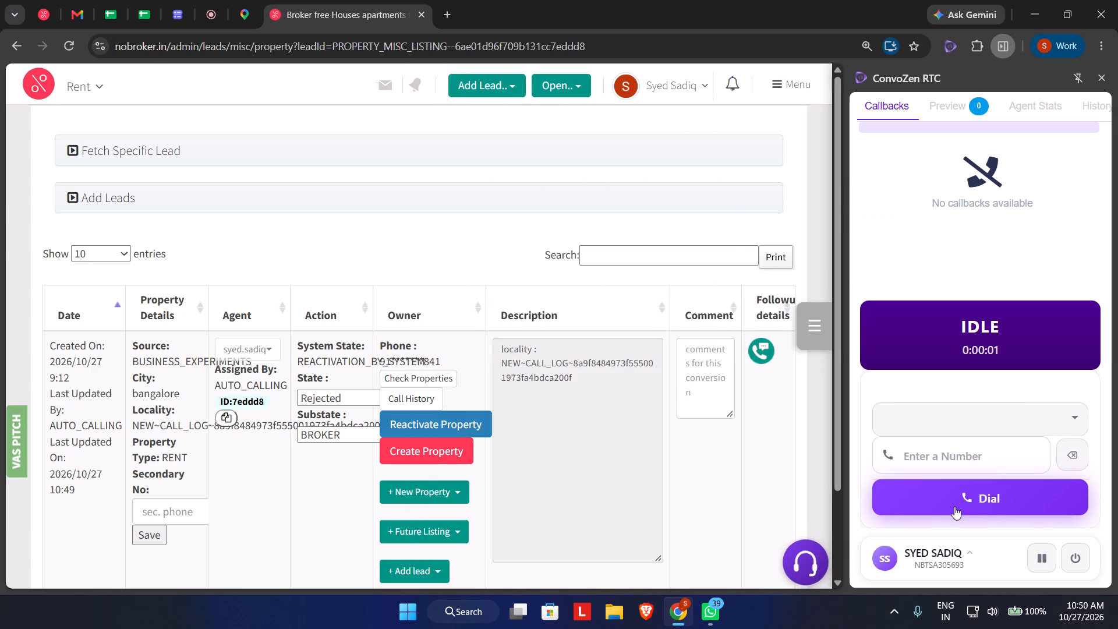
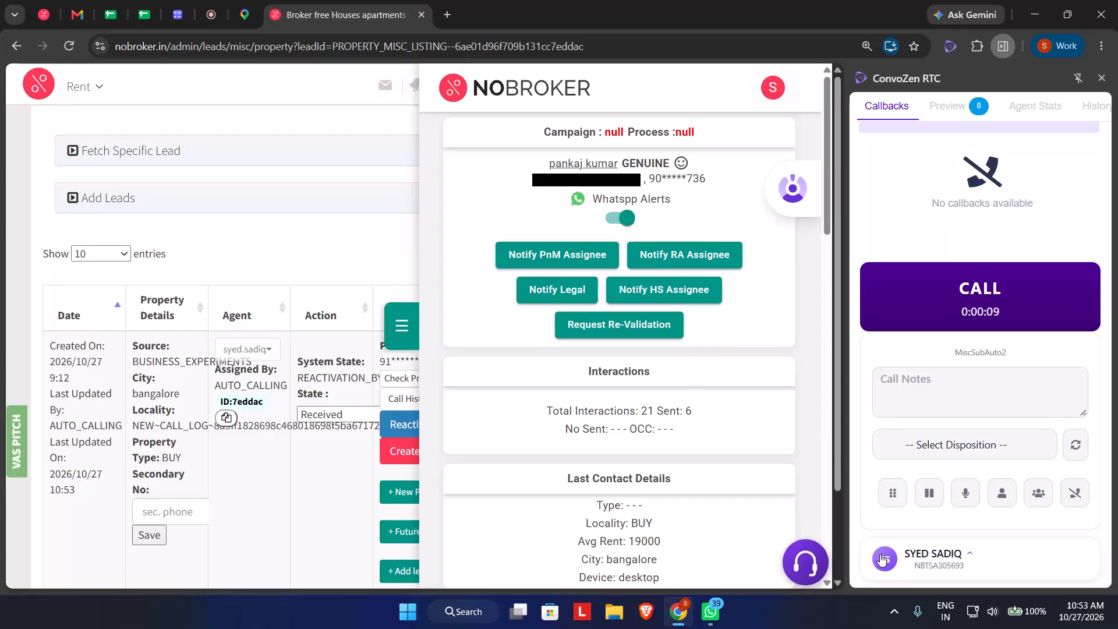
Review the property details in the new lead's customer information.
scroll(935, 594, down, 4)
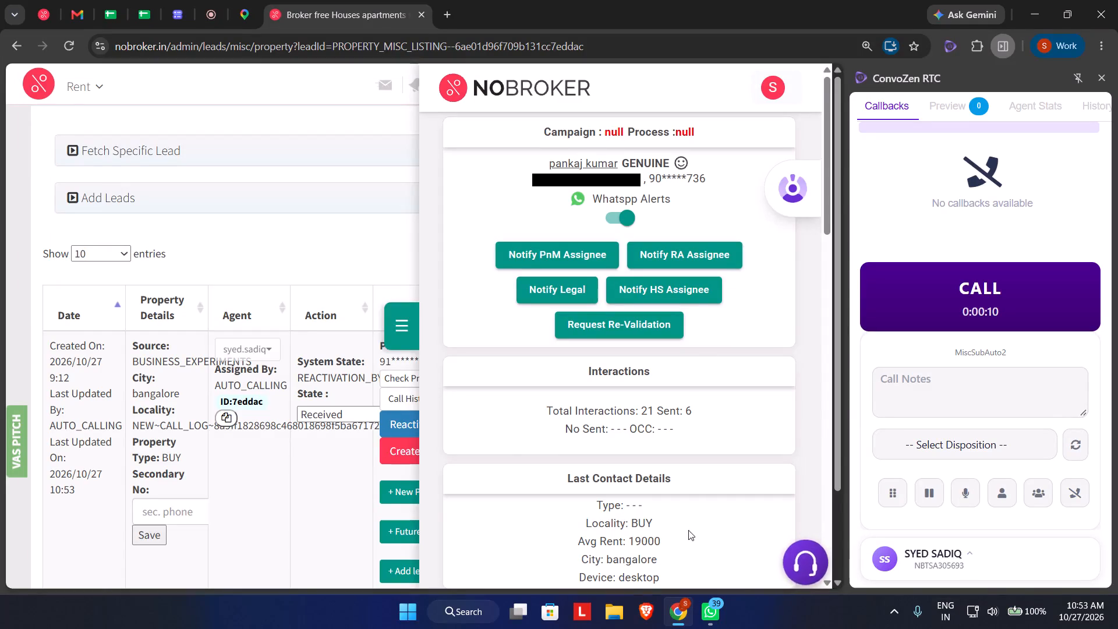
scroll(688, 530, down, 3)
scroll(650, 493, down, 3)
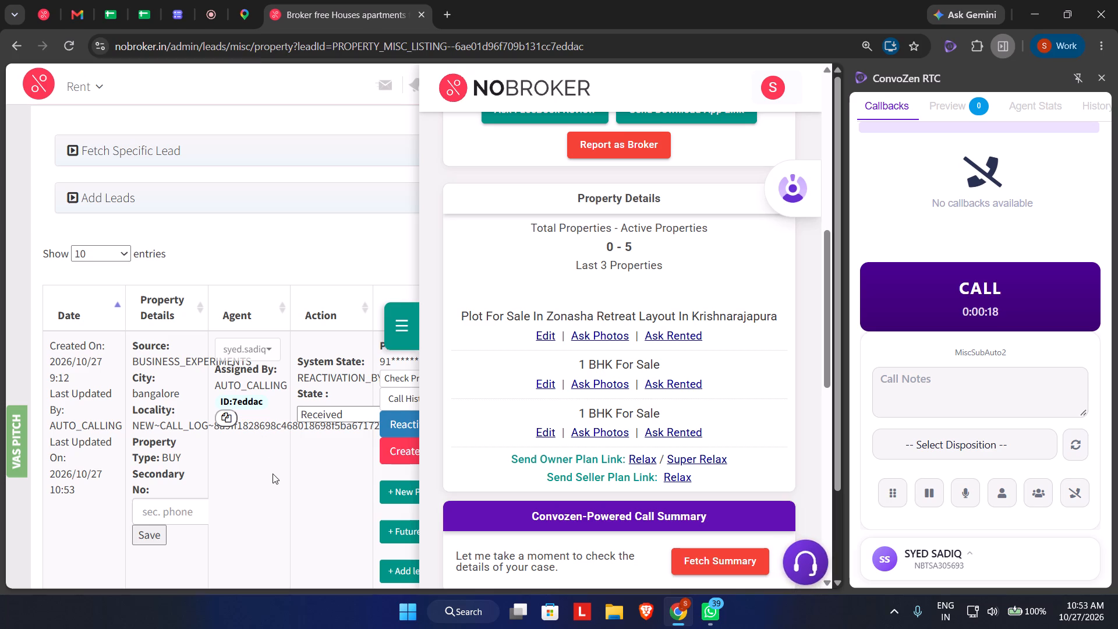
Consult the call opening in the Outbound Call script 1 (Training) spreadsheet, returning to the NoBroker lead page.
click(146, 6)
scroll(308, 309, up, 5)
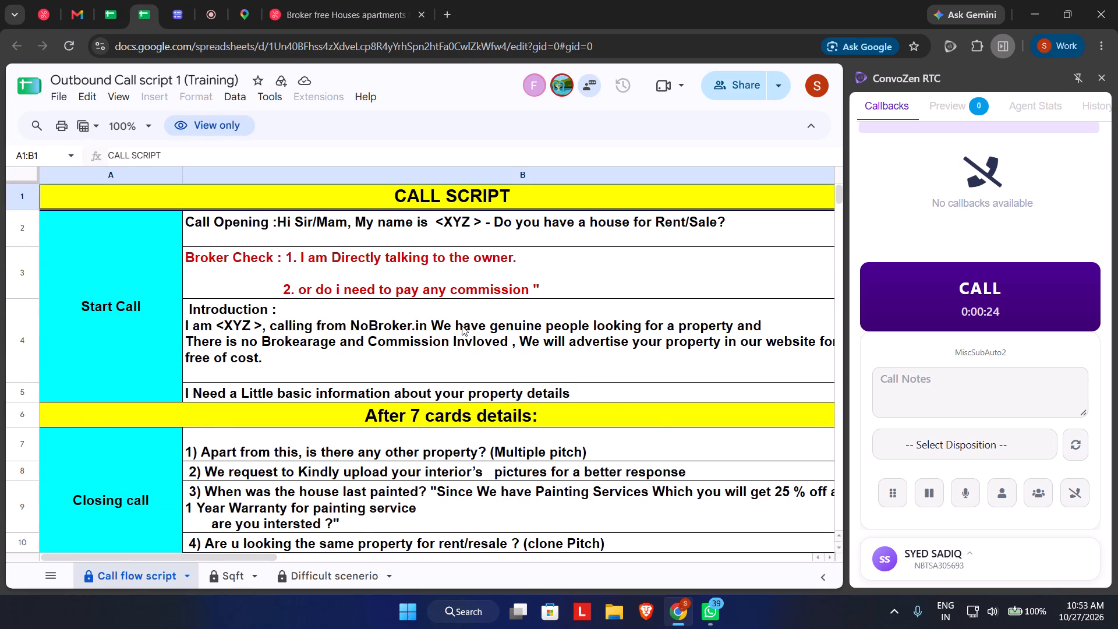
click(335, 0)
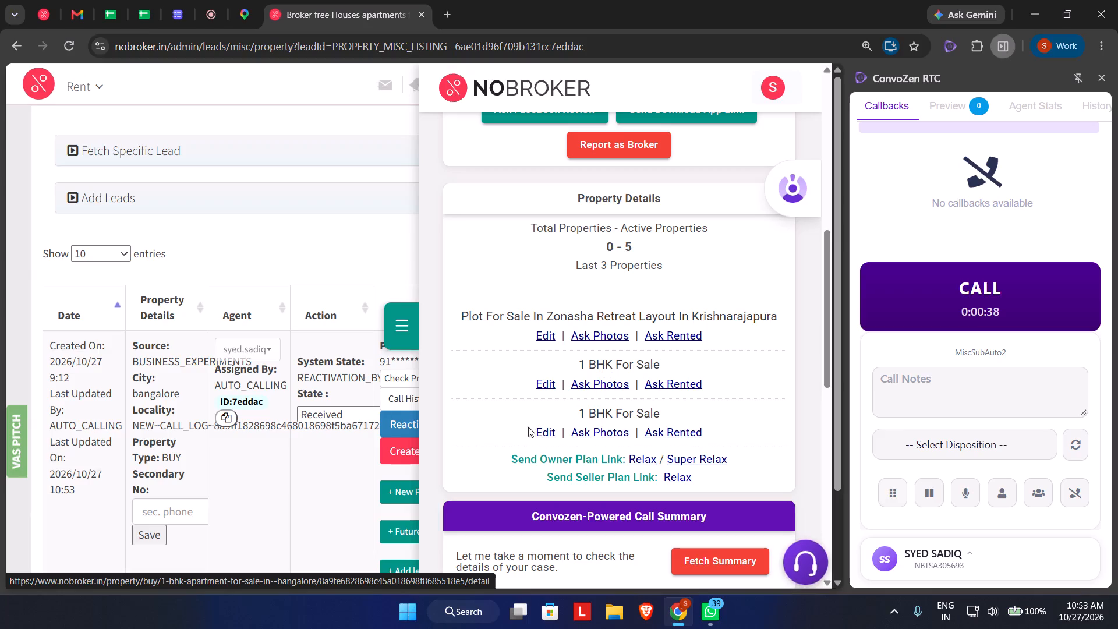
Check the lead owner's properties in the Listing Dashboard, examining each listing's type and activation status, and close the dashboard.
double_click(397, 380)
scroll(450, 352, down, 6)
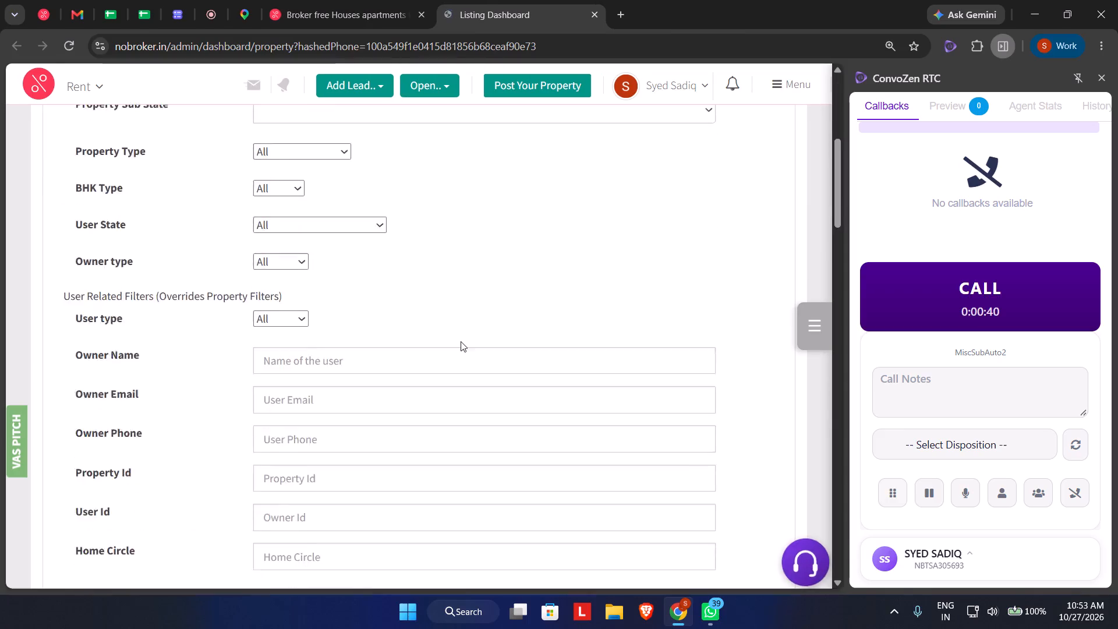
scroll(461, 341, down, 15)
scroll(631, 369, down, 5)
scroll(634, 367, up, 2)
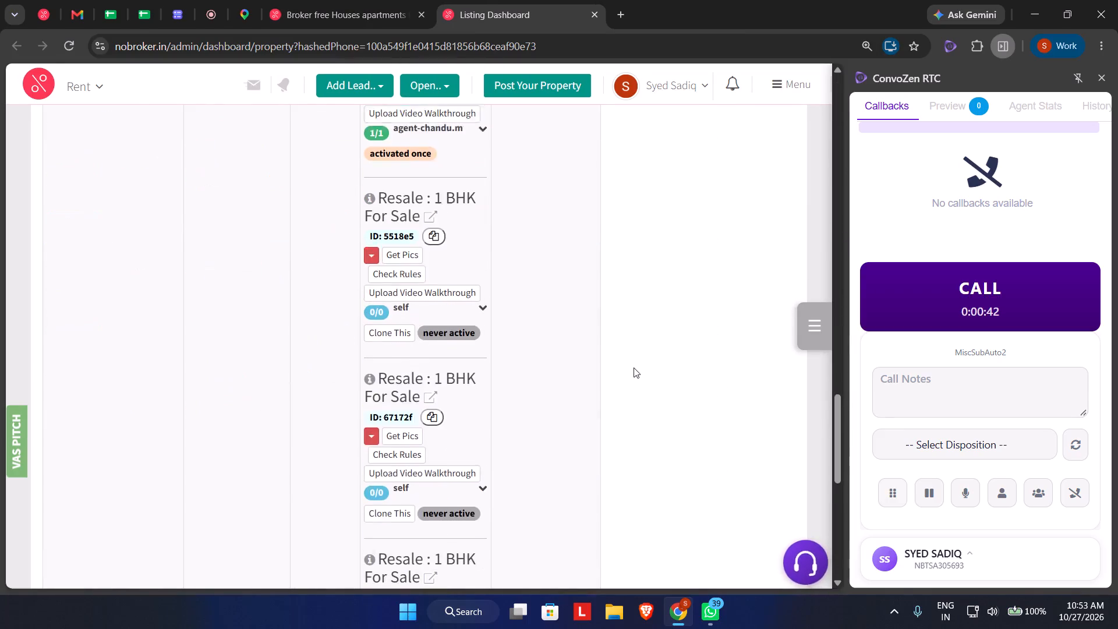
scroll(634, 367, up, 1)
scroll(634, 367, down, 8)
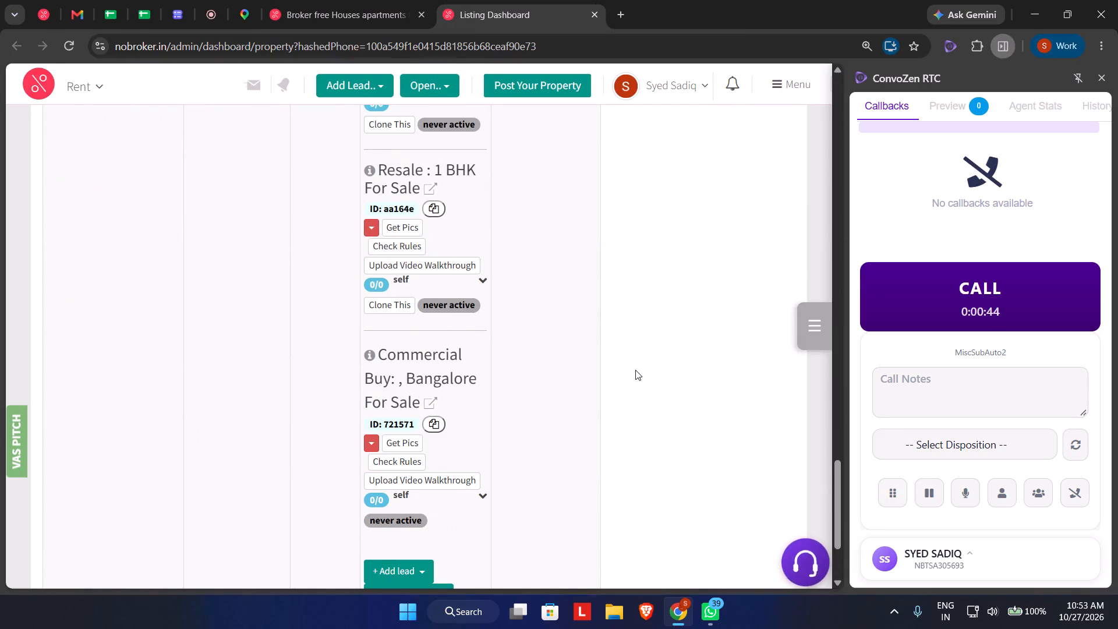
scroll(638, 368, up, 9)
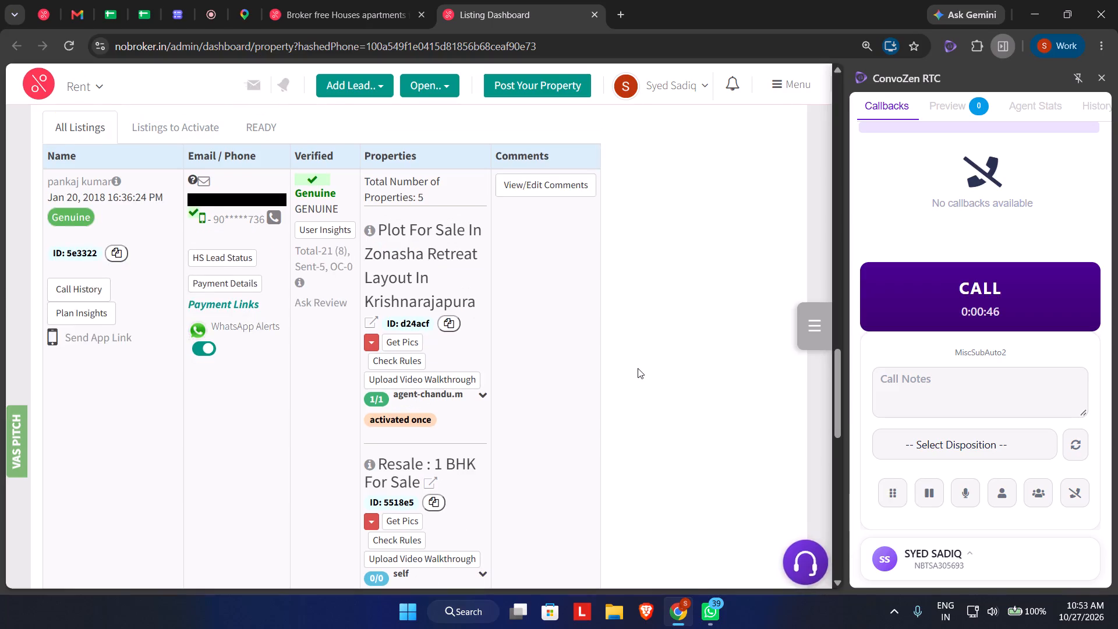
scroll(638, 365, down, 4)
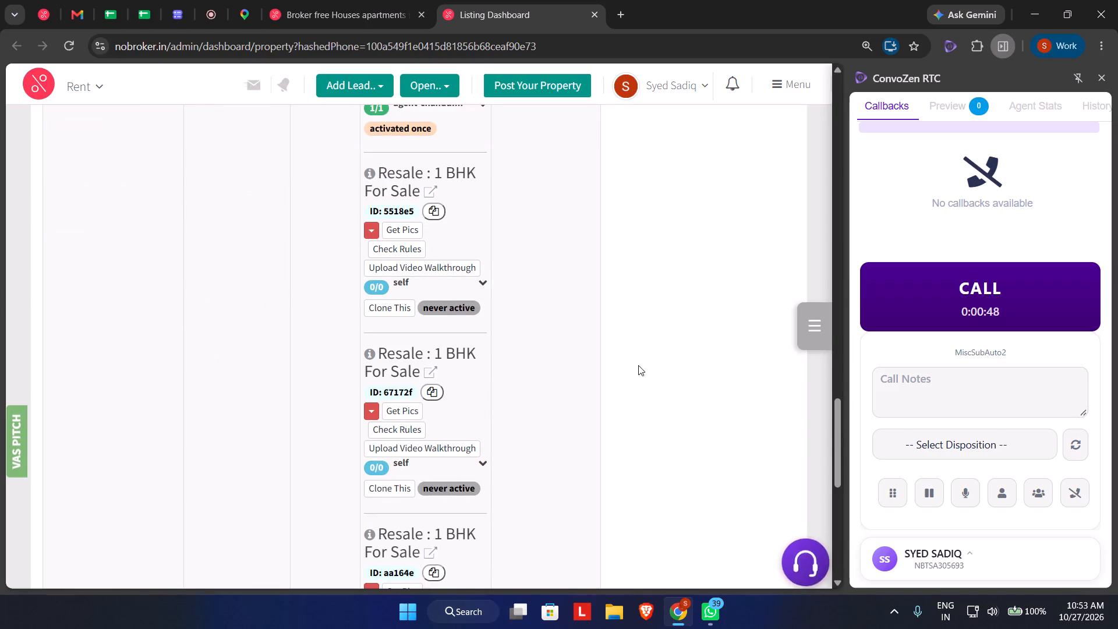
scroll(638, 365, down, 4)
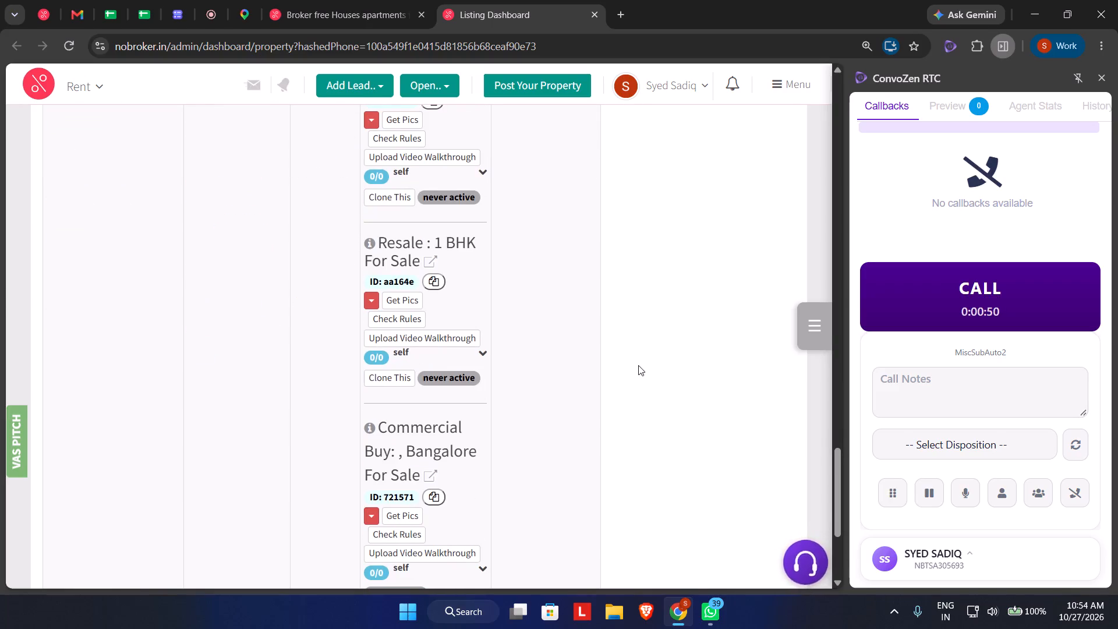
scroll(638, 365, down, 4)
scroll(638, 365, up, 9)
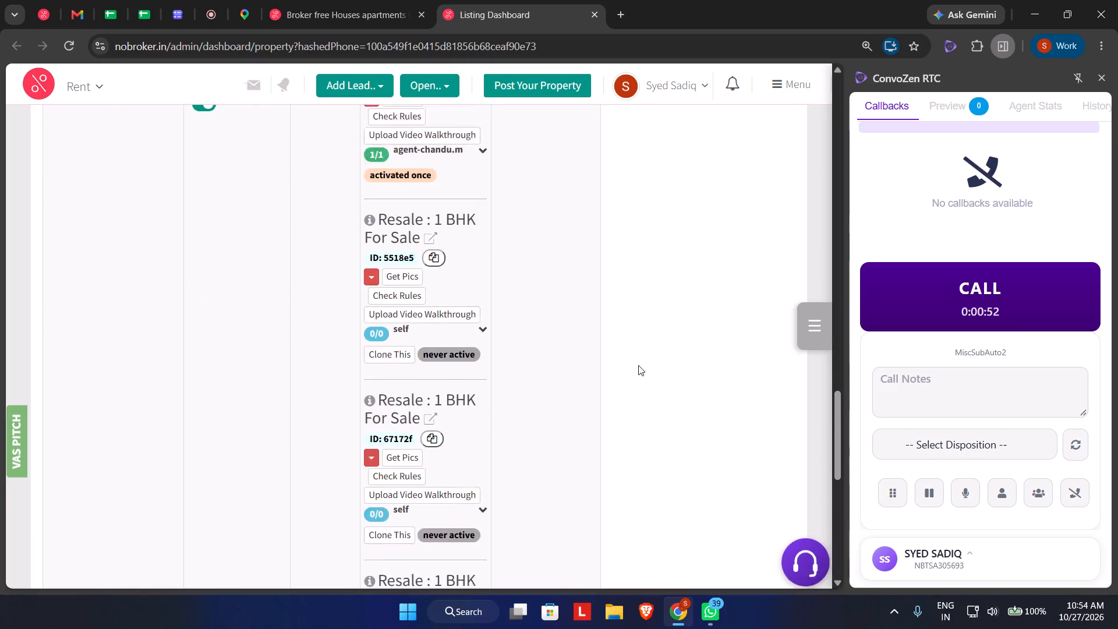
scroll(638, 365, up, 2)
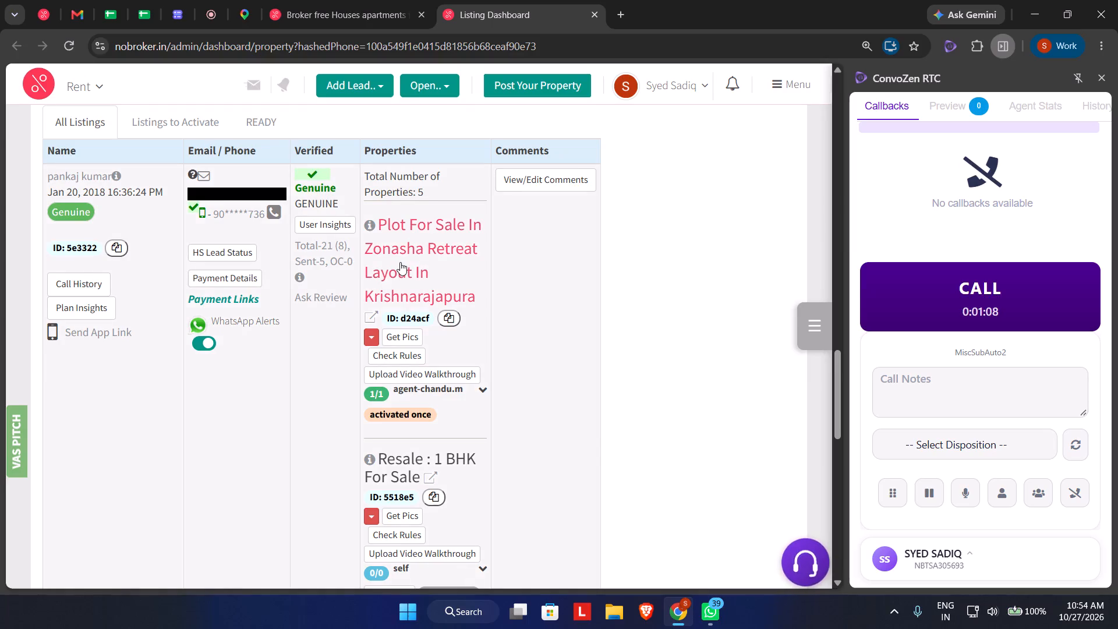
scroll(556, 284, down, 3)
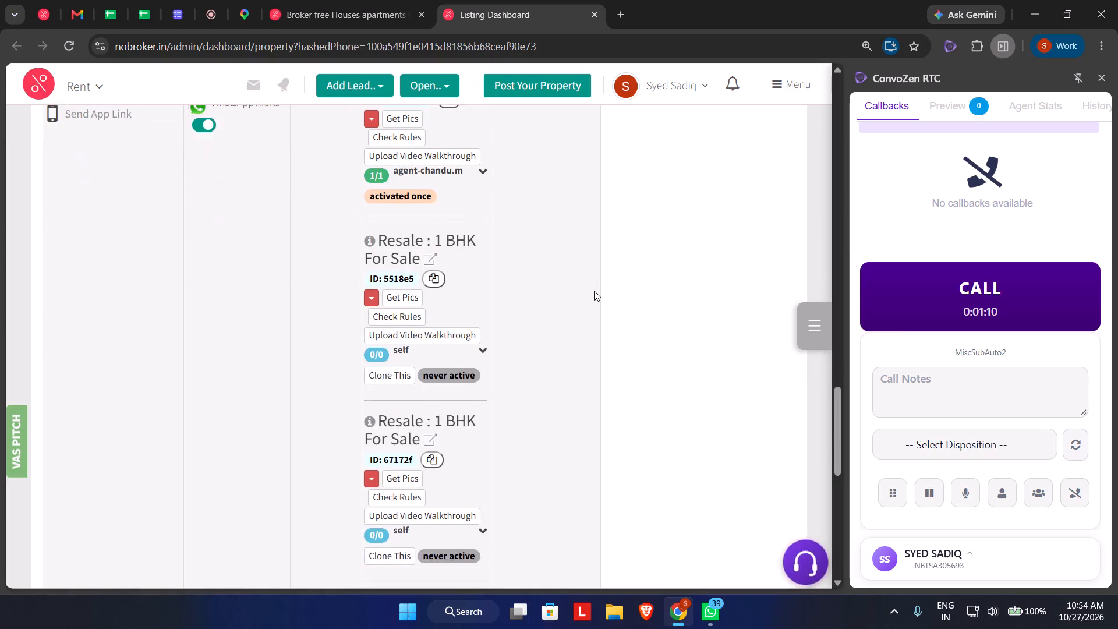
scroll(594, 291, down, 2)
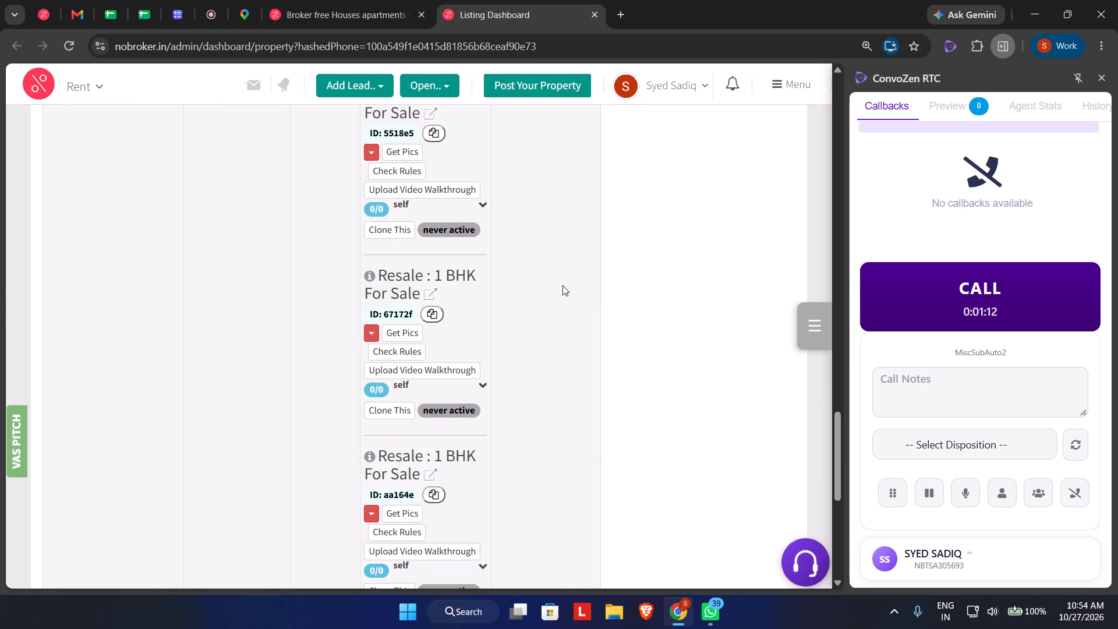
scroll(562, 285, down, 5)
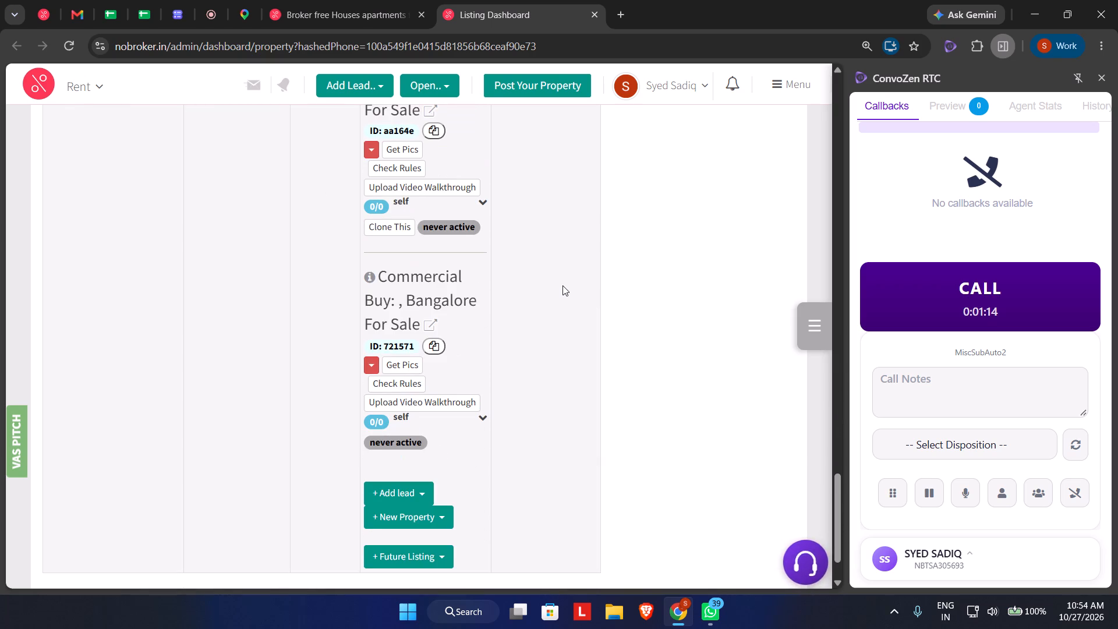
scroll(562, 285, up, 3)
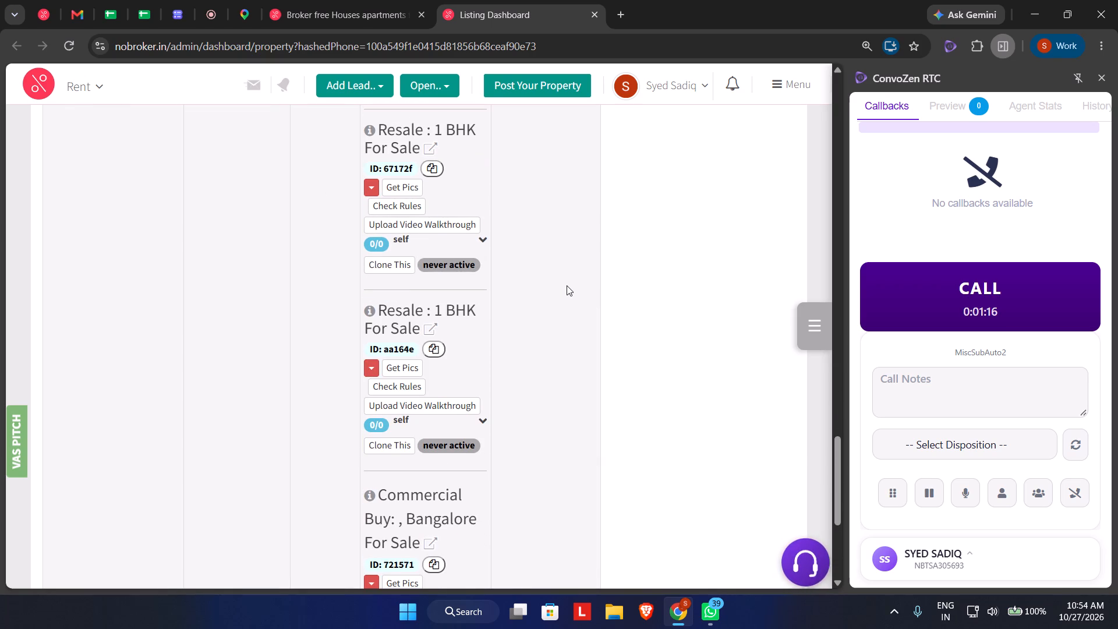
scroll(567, 285, down, 1)
scroll(567, 285, up, 1)
scroll(567, 285, down, 5)
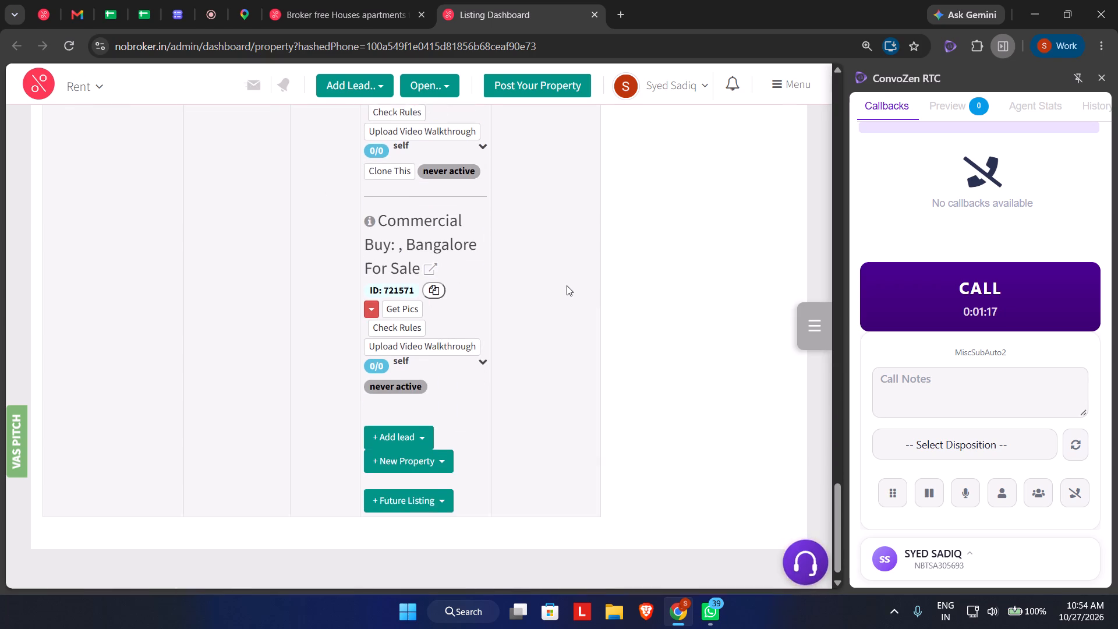
scroll(567, 285, up, 10)
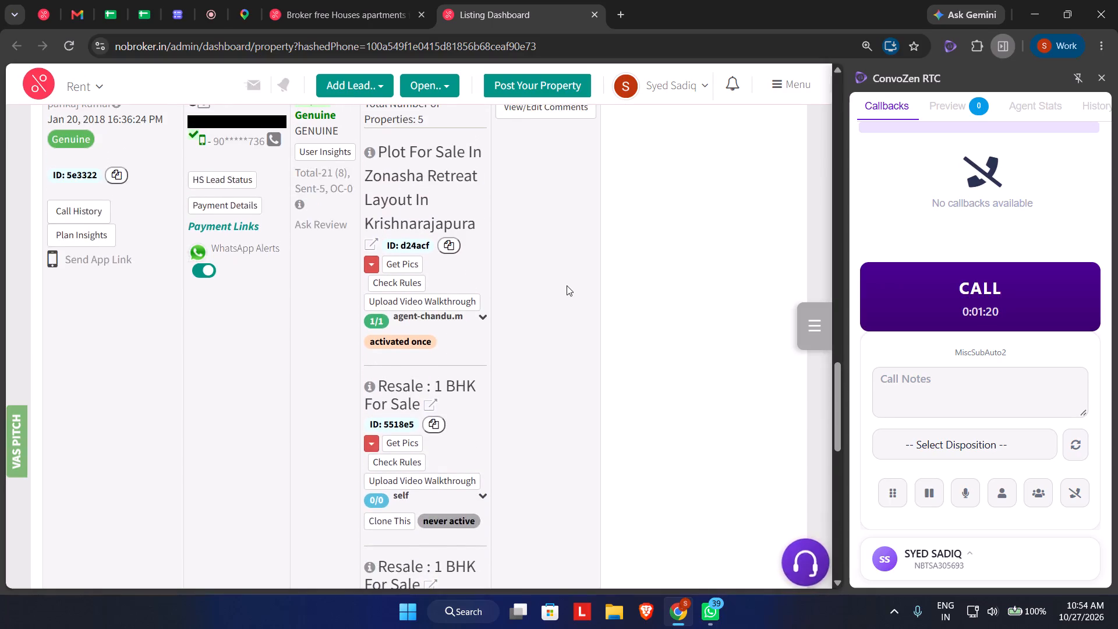
scroll(567, 285, up, 2)
scroll(567, 285, down, 12)
scroll(567, 285, up, 3)
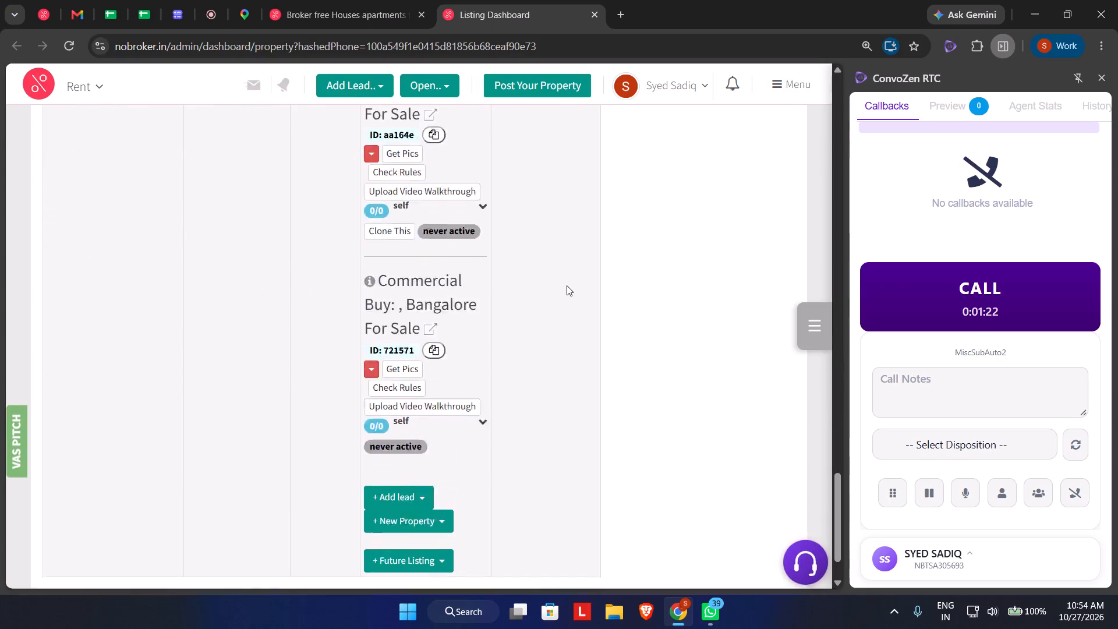
scroll(567, 285, up, 4)
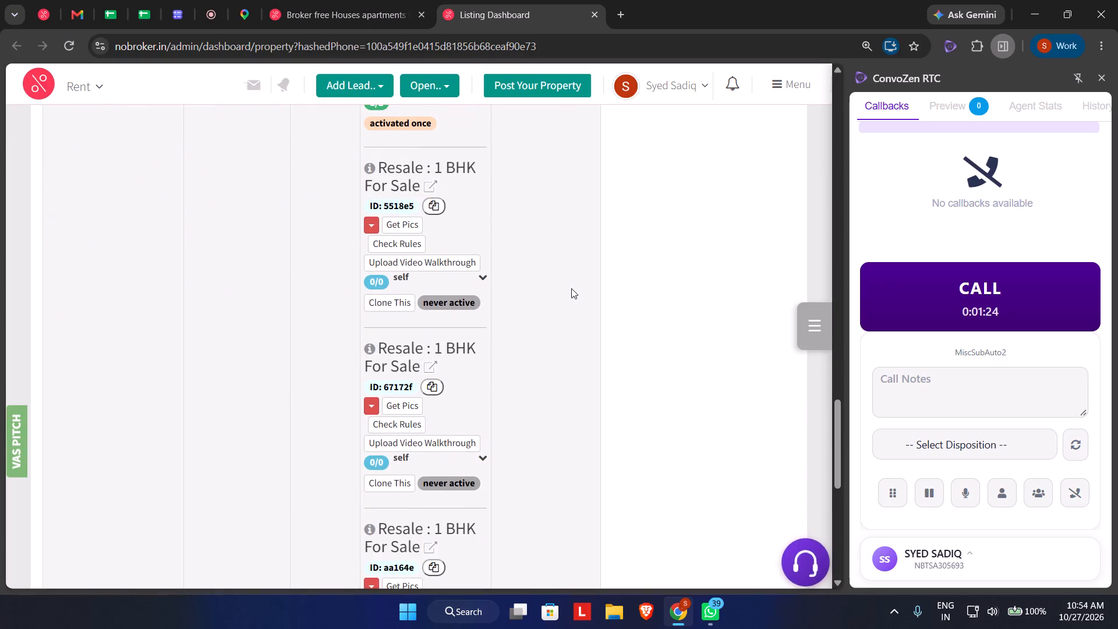
scroll(571, 294, up, 1)
scroll(571, 294, down, 9)
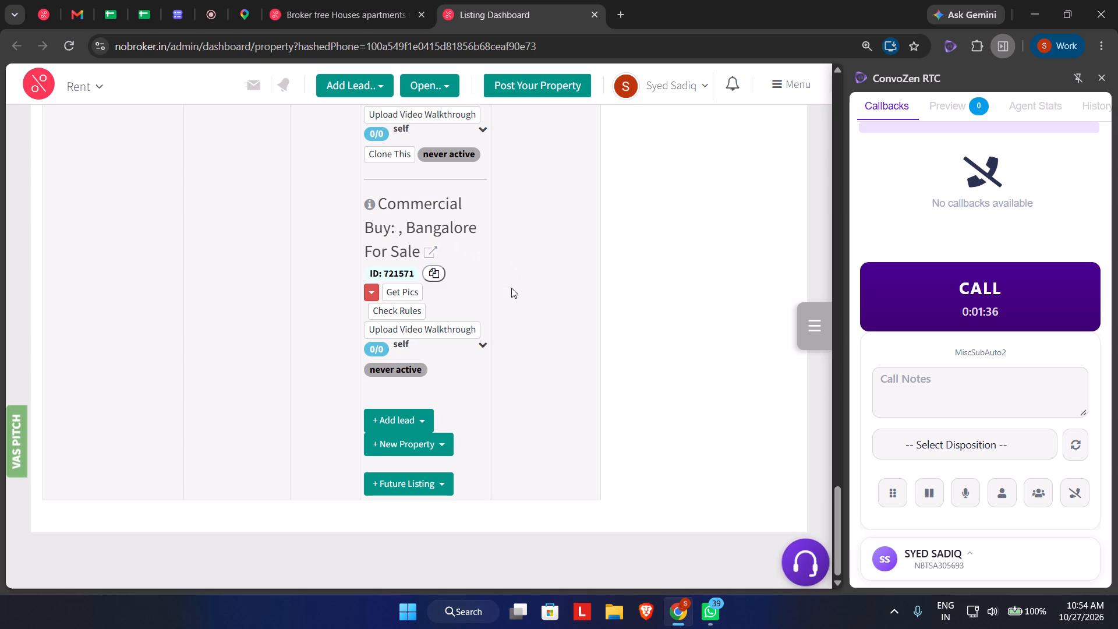
click(595, 15)
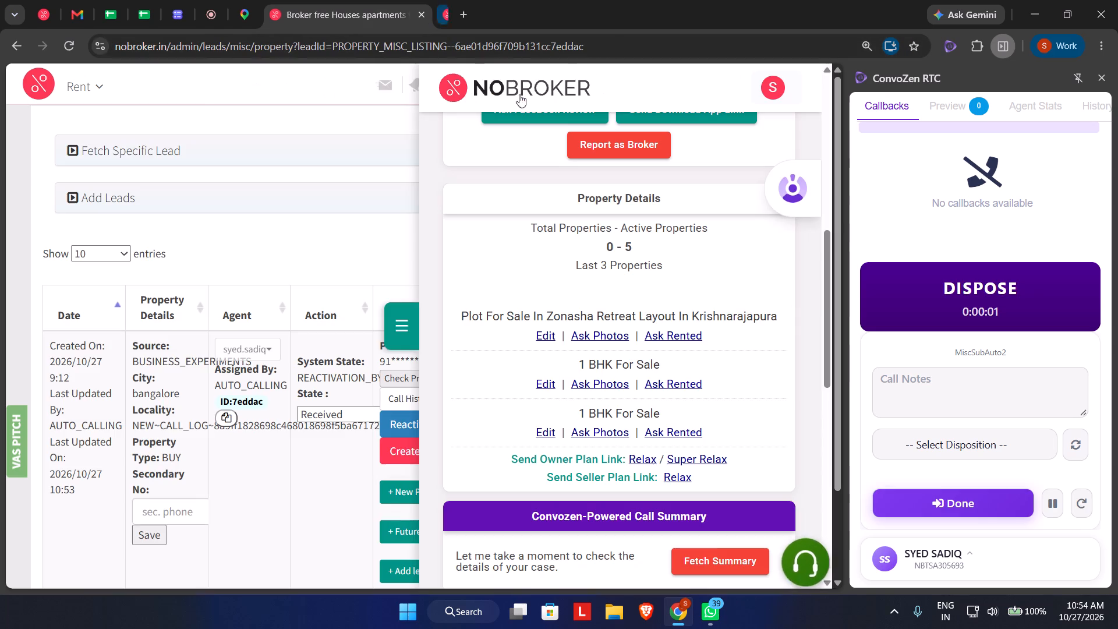
Set the lead's state to Rejected with the substate Self Posting.
click(305, 397)
click(322, 421)
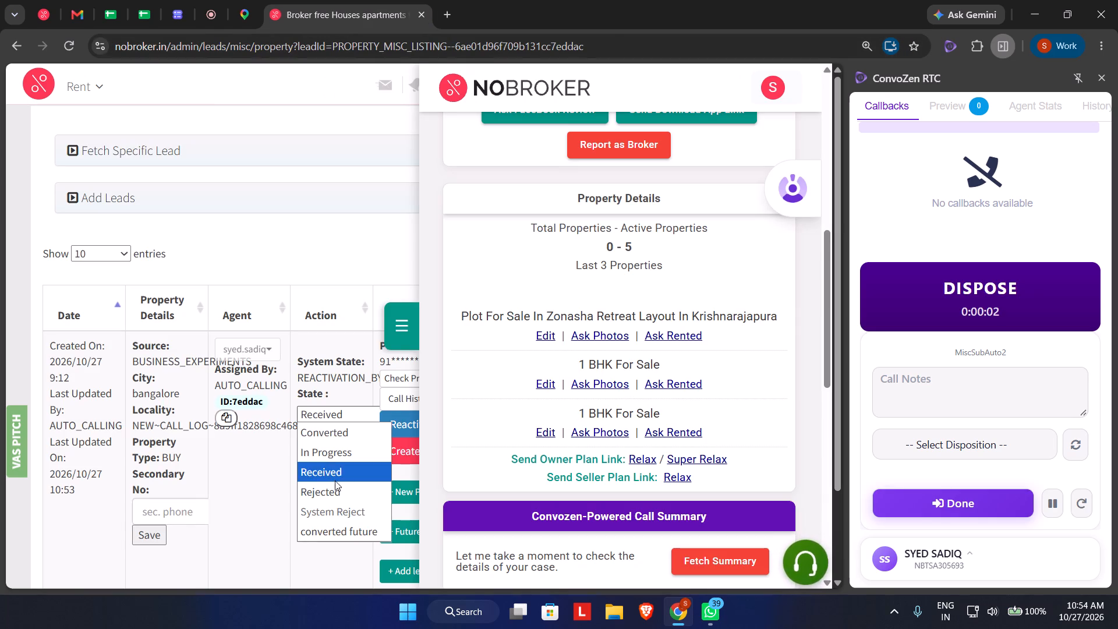
click(335, 496)
click(329, 422)
click(329, 434)
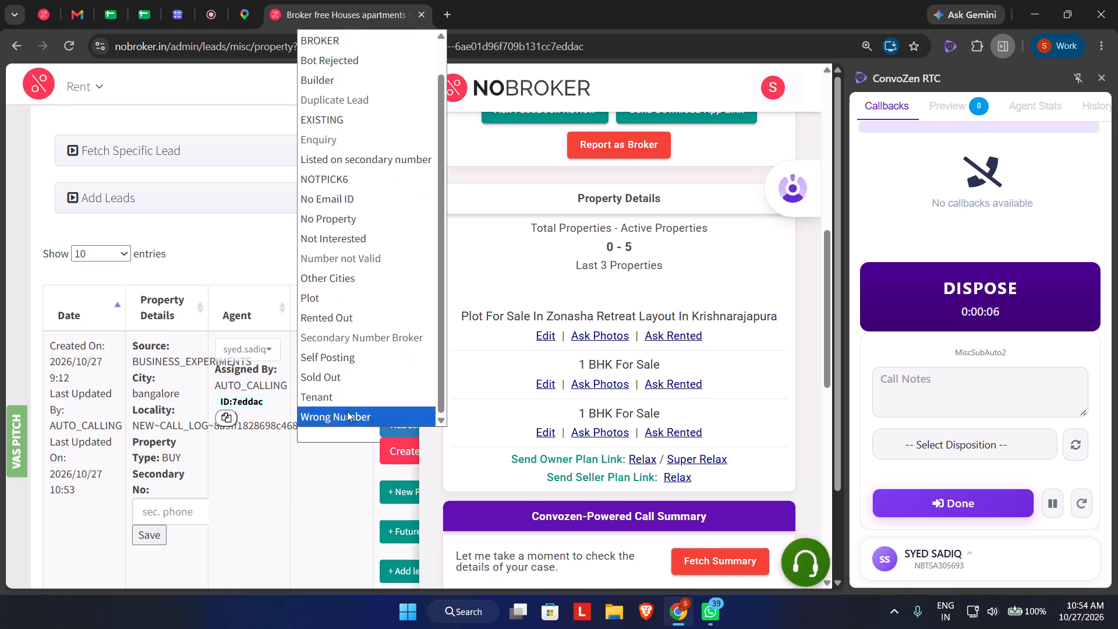
click(328, 361)
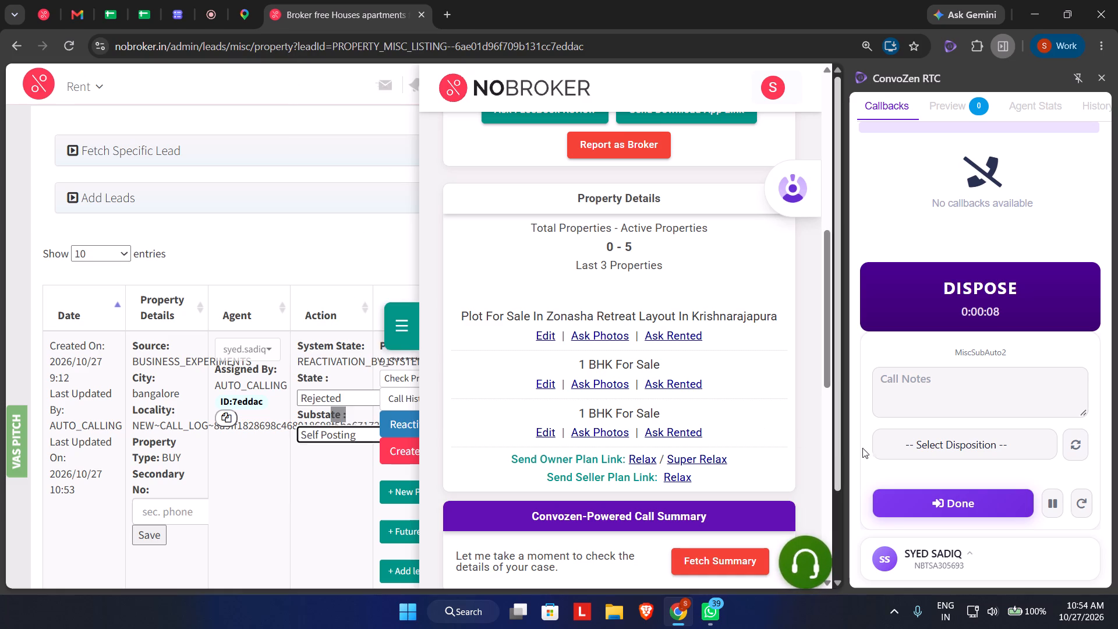
Dispose the call in ConvoZen as Click Calling, Rejected, Others, and submit it.
click(943, 452)
click(941, 490)
click(929, 448)
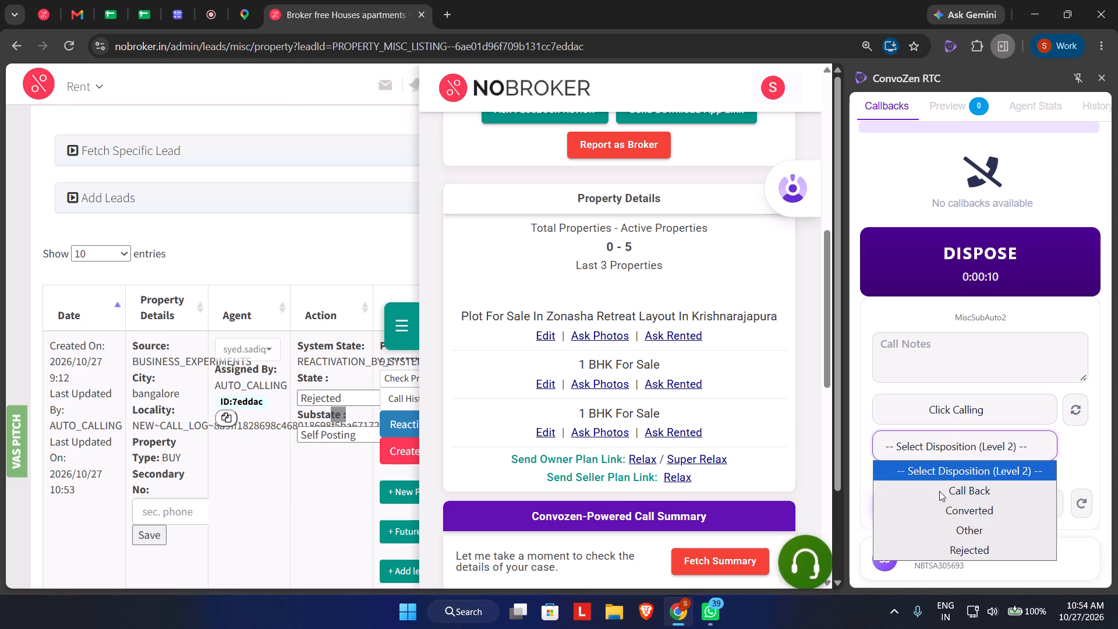
click(948, 546)
click(932, 461)
click(934, 451)
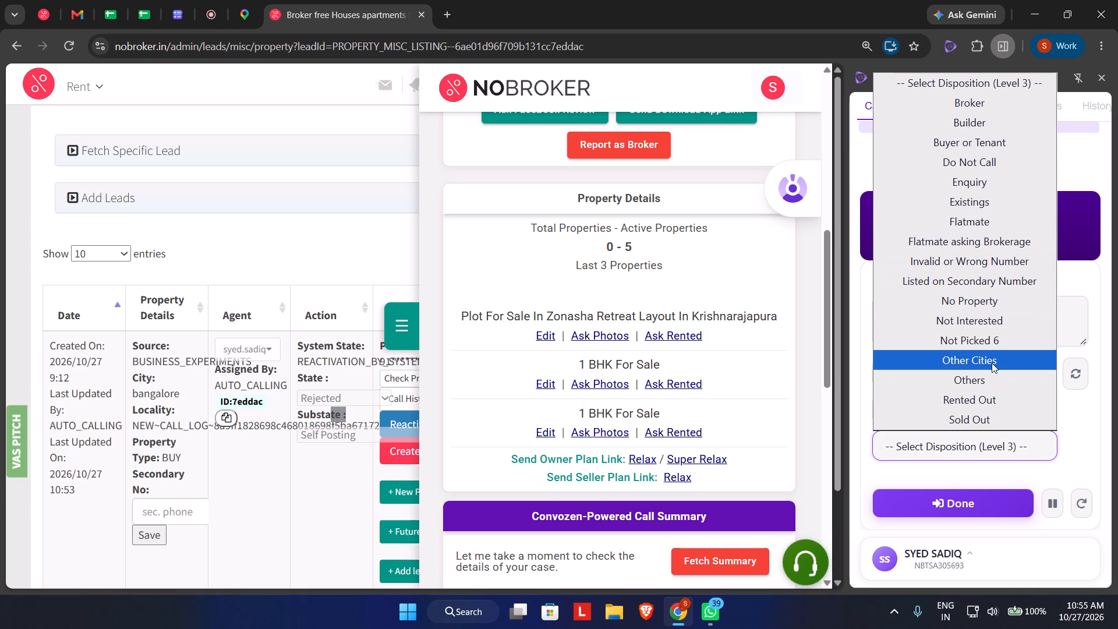
scroll(979, 401, down, 2)
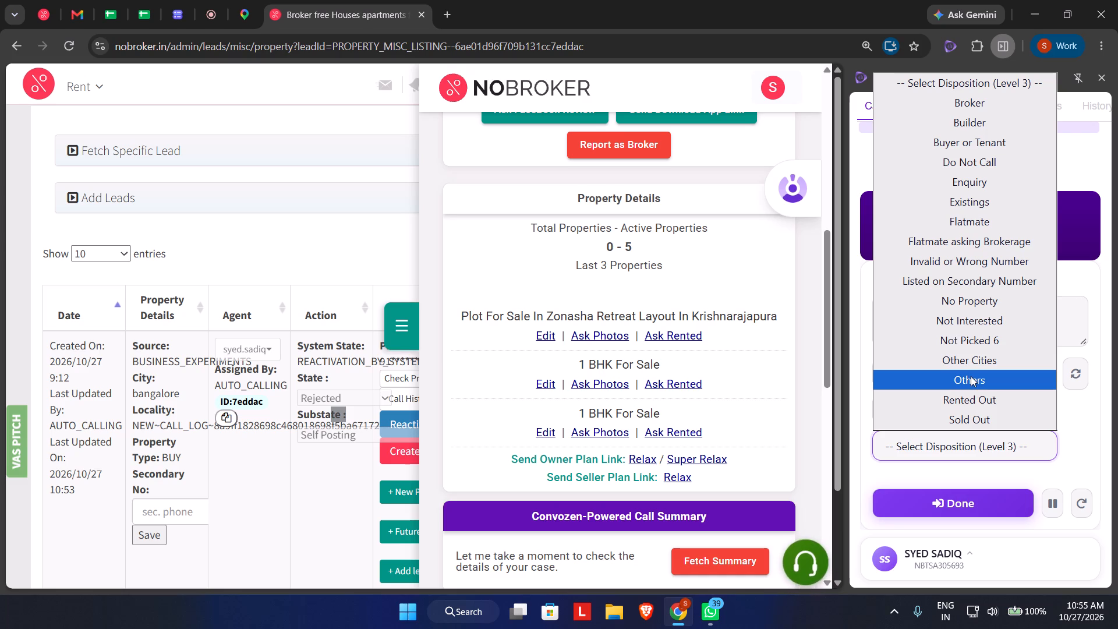
scroll(971, 376, down, 1)
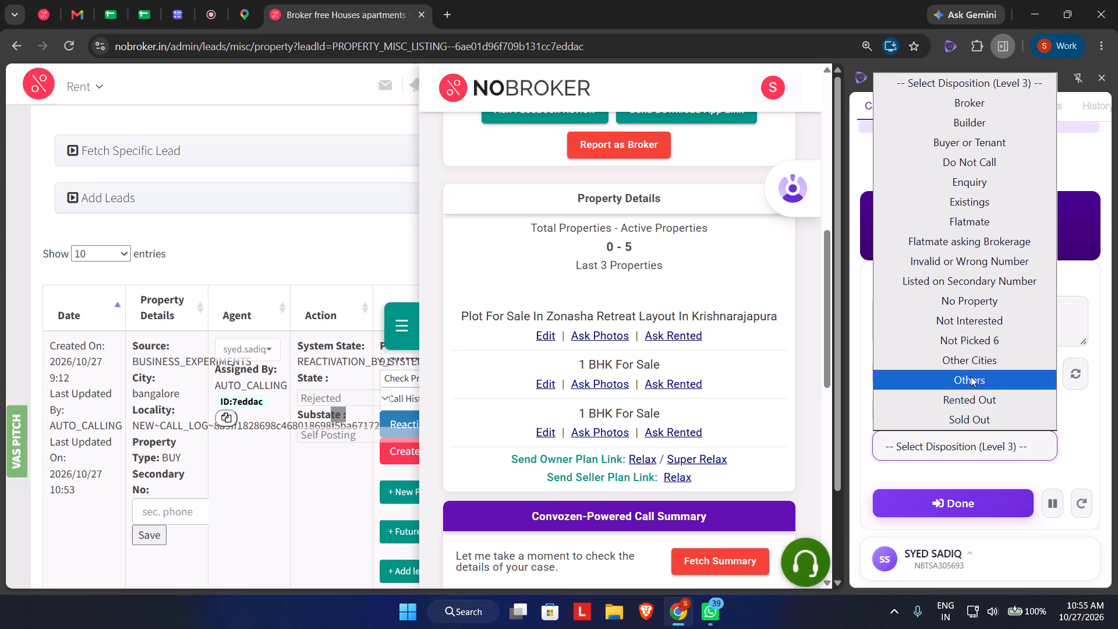
click(971, 376)
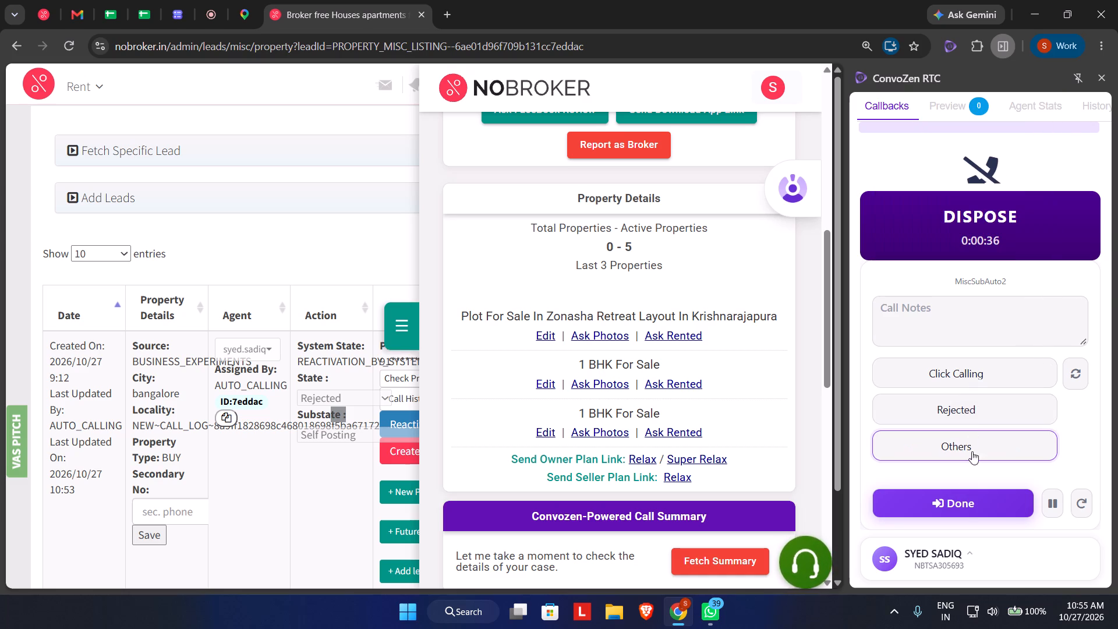
click(964, 503)
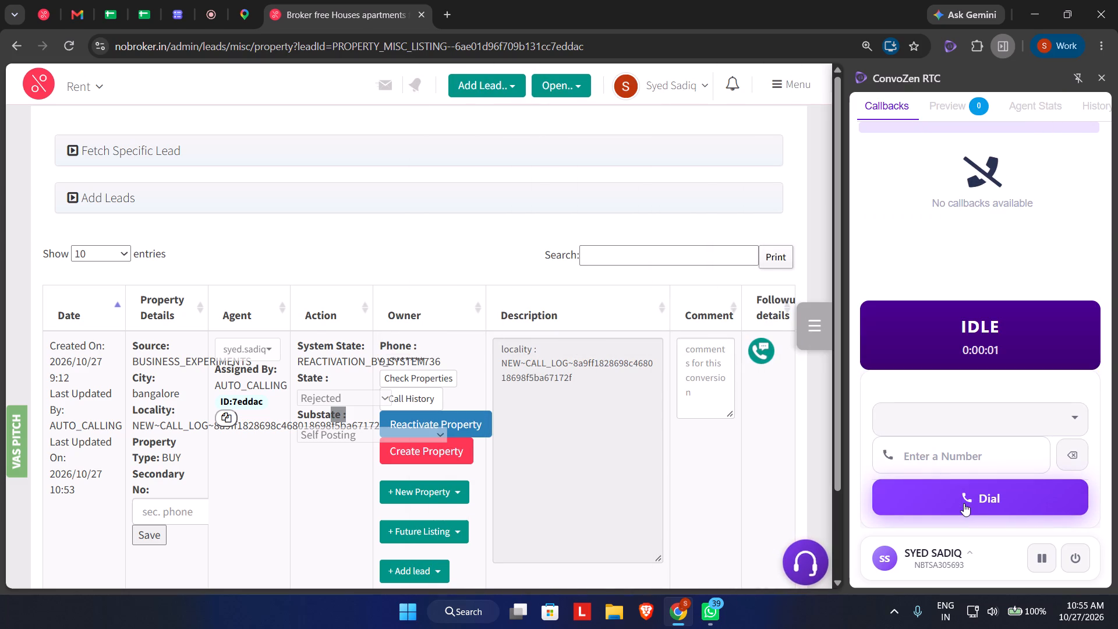
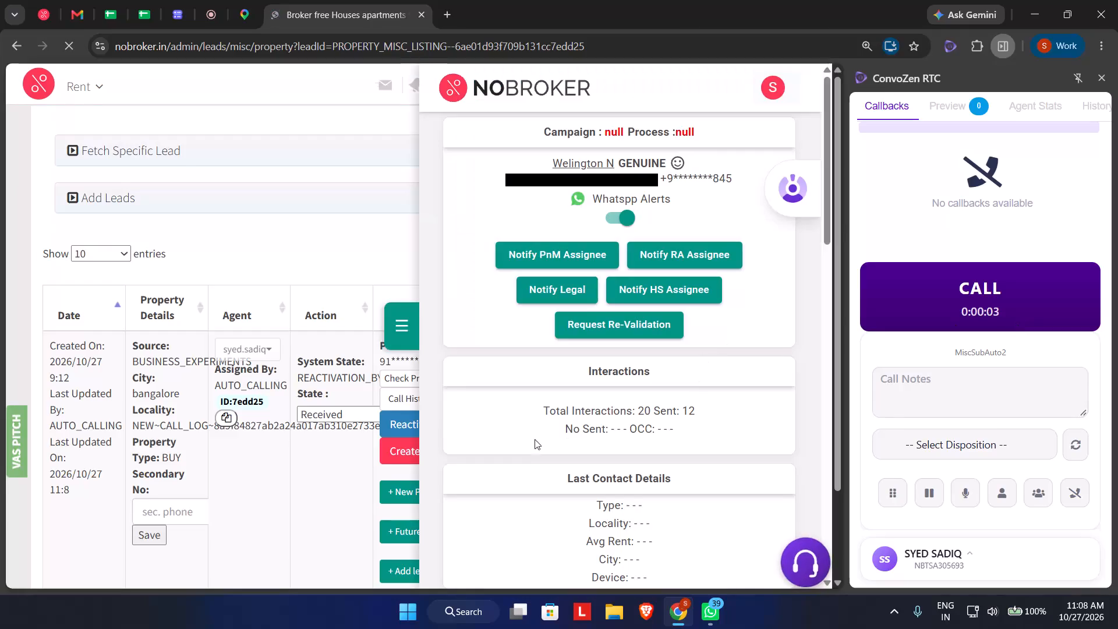
Check the new lead owner's property details on the lead page and in the Listing Dashboard, examining the listing's type and activation status.
click(317, 418)
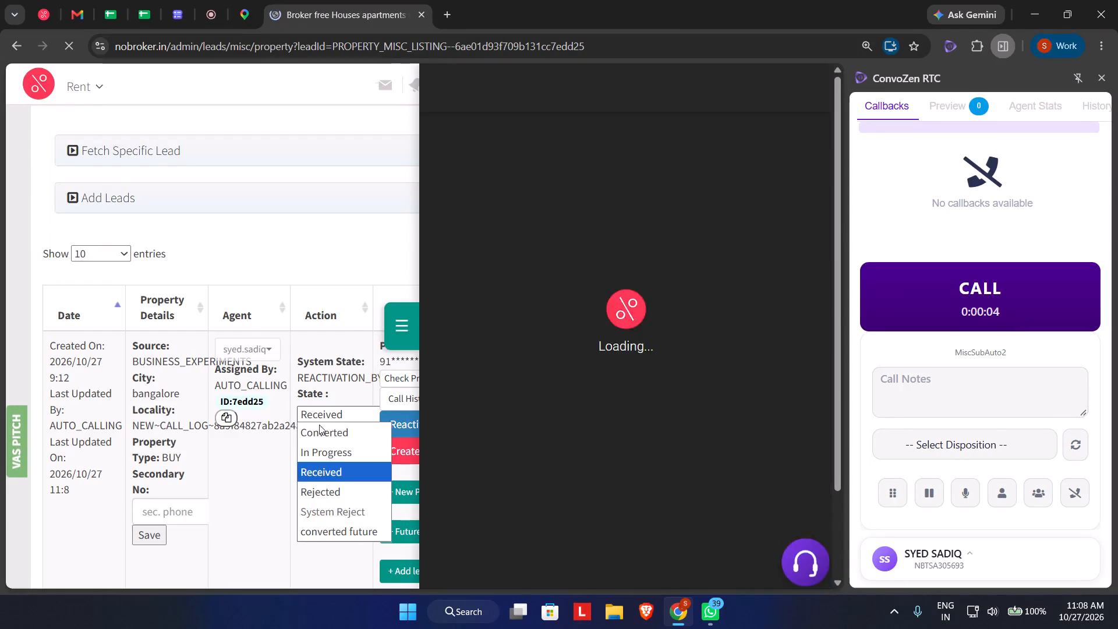
scroll(554, 396, down, 4)
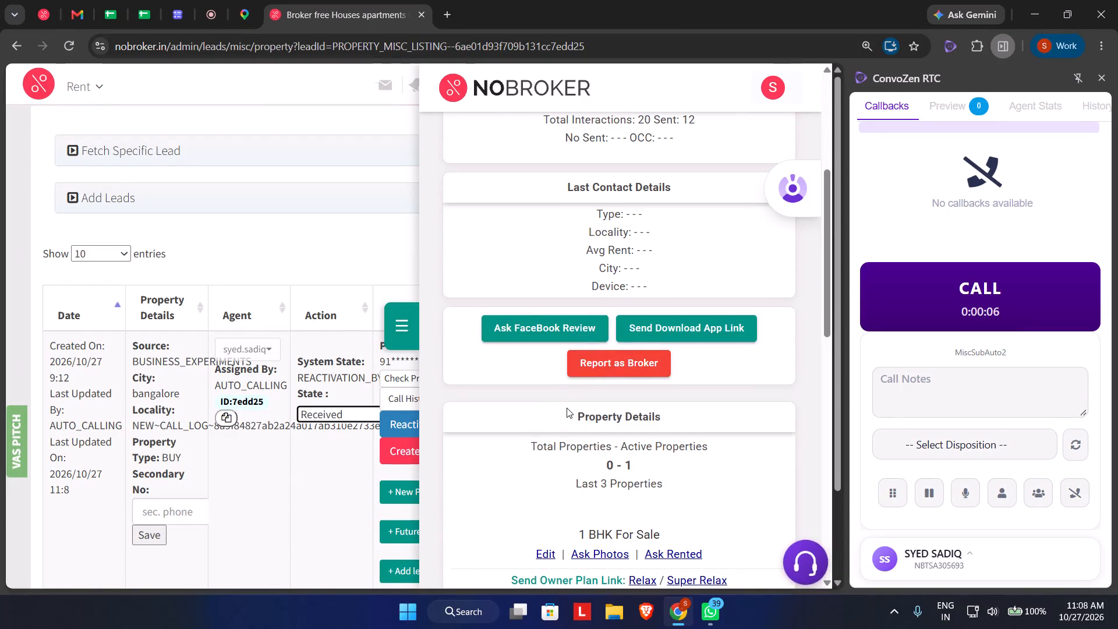
scroll(567, 408, down, 2)
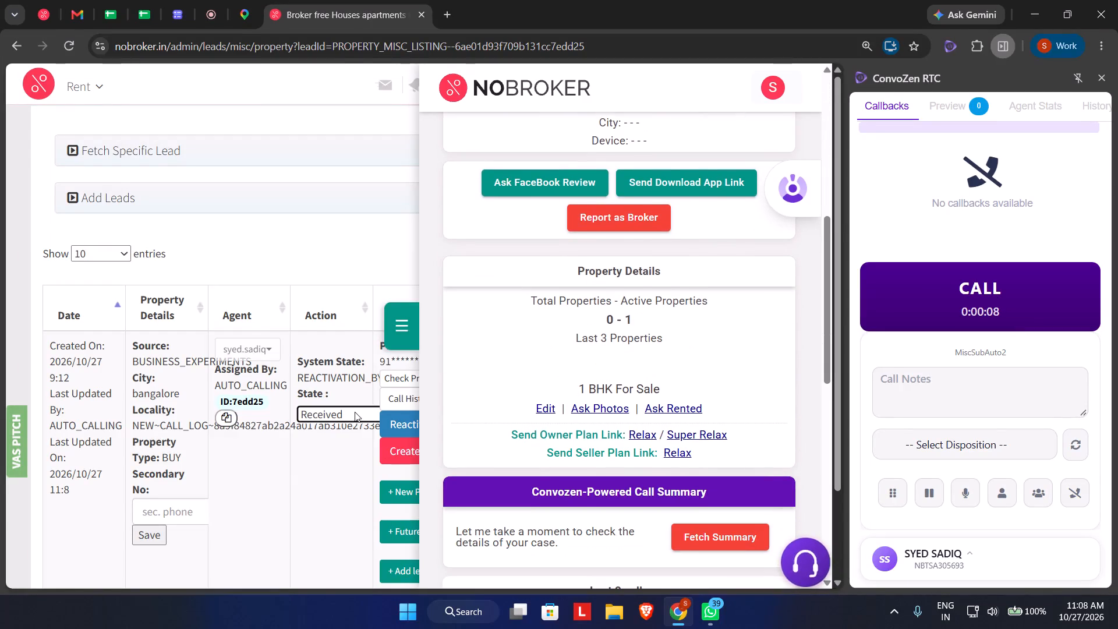
click(355, 412)
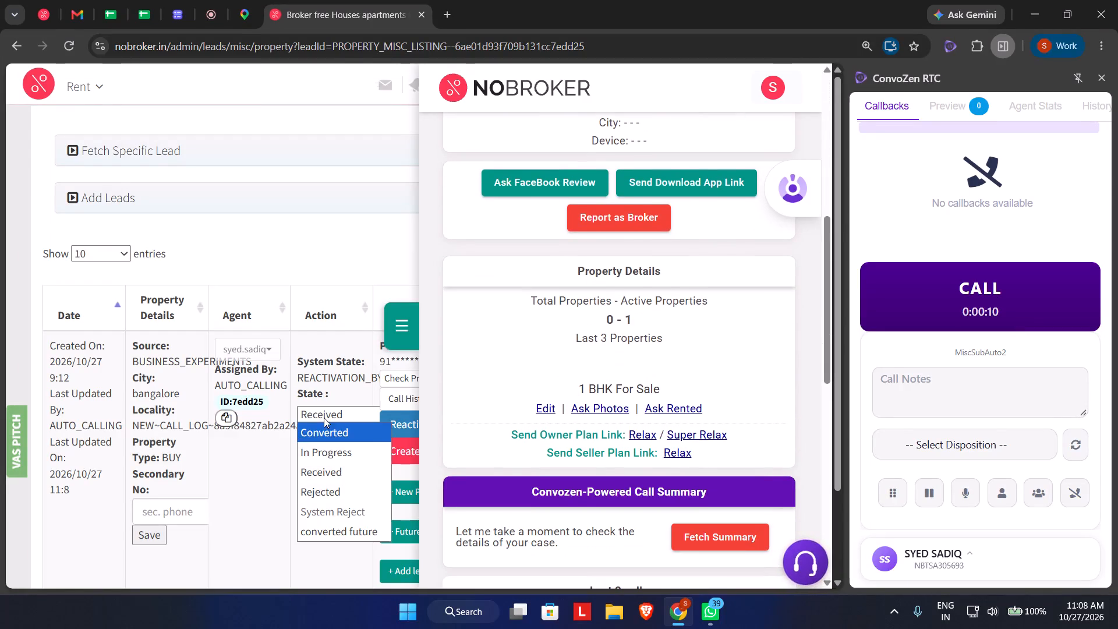
click(328, 411)
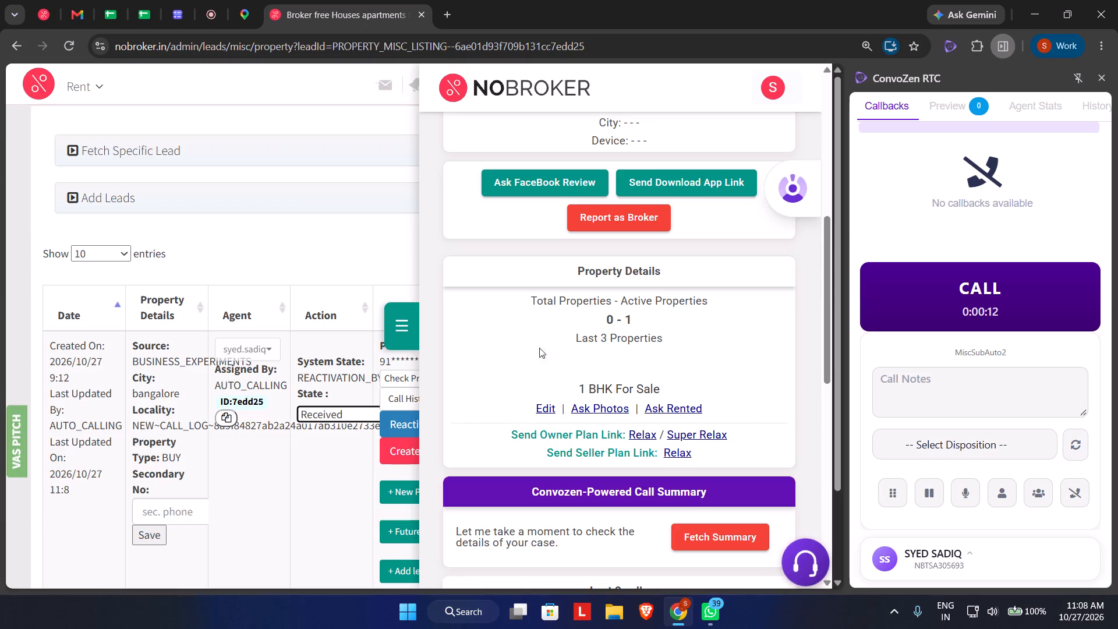
click(390, 377)
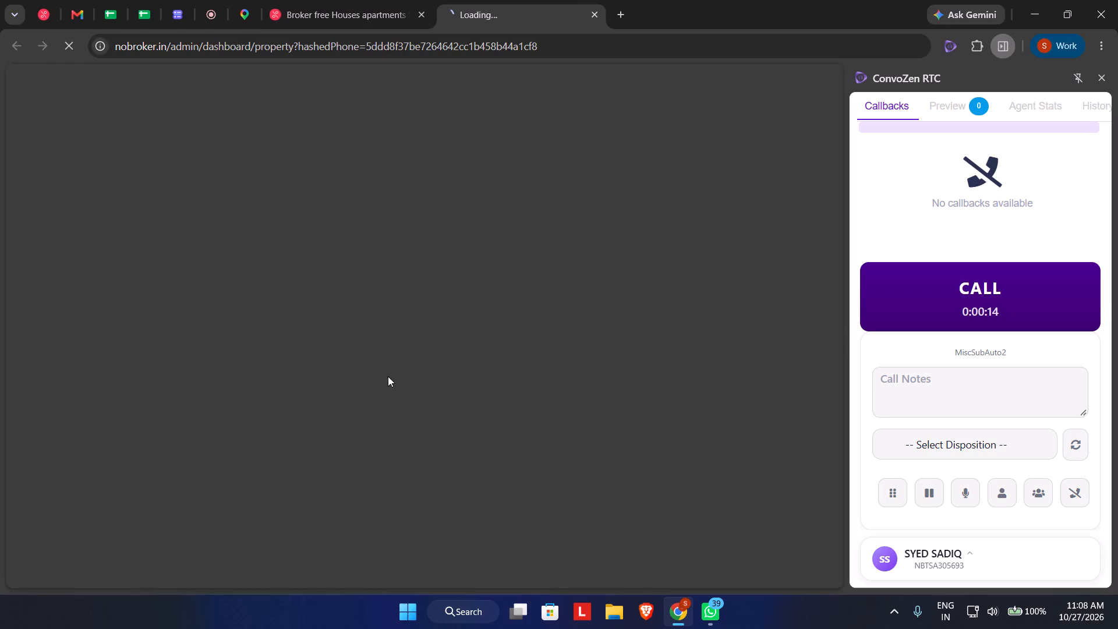
scroll(446, 351, down, 14)
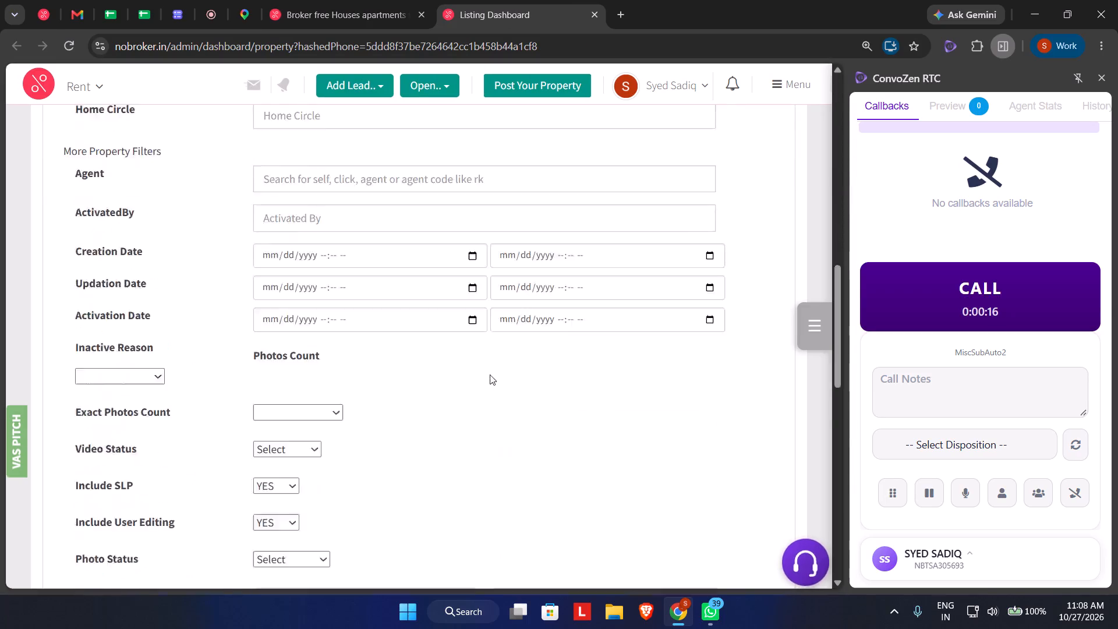
scroll(490, 374, down, 9)
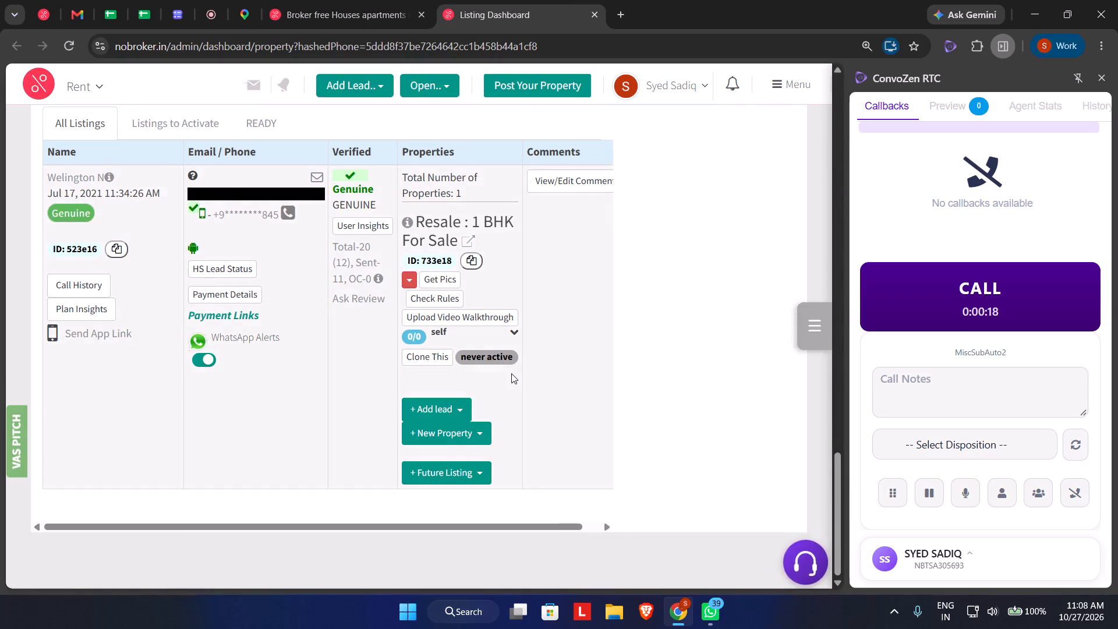
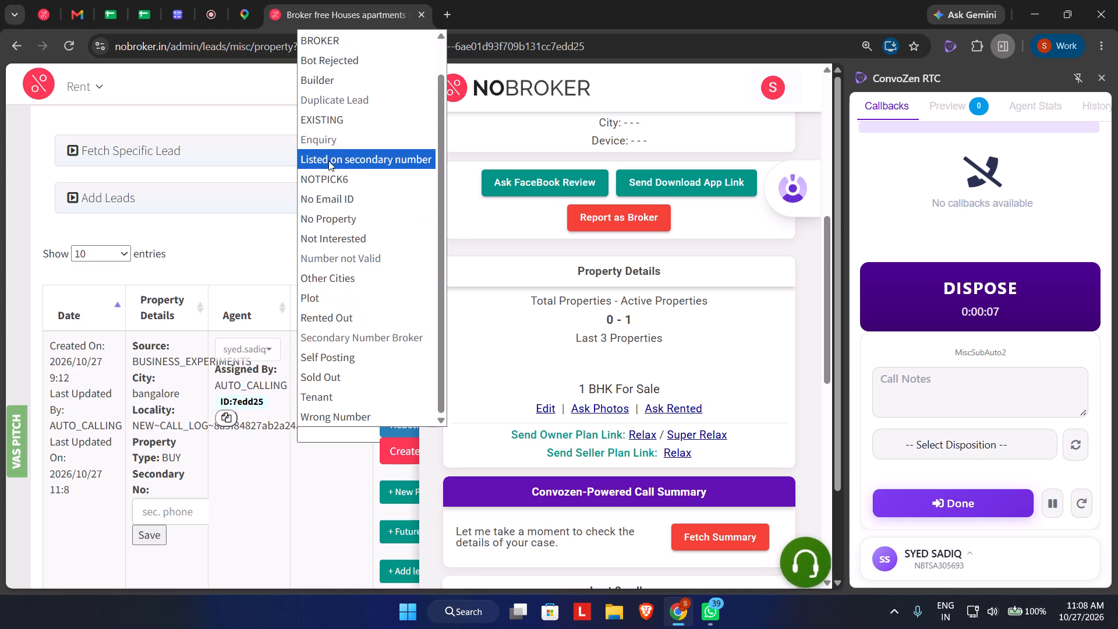
Set the rejected lead's substate to Tenant.
click(335, 402)
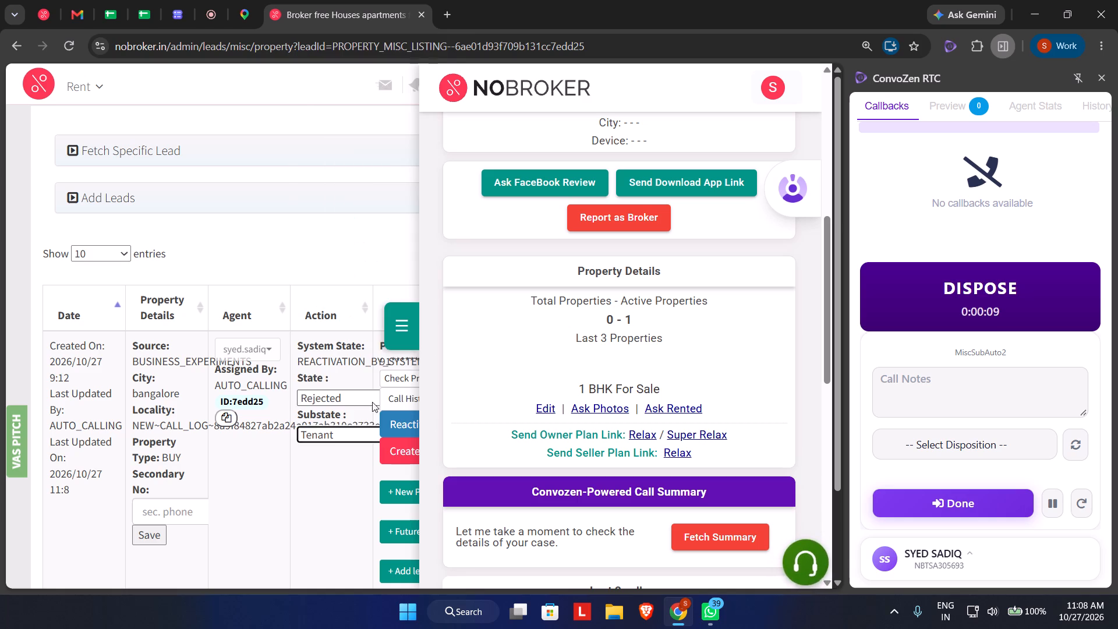
Dispose the finished call in ConvoZen as Click Calling and Rejected, choose the third-level reason, and submit the disposition.
click(908, 447)
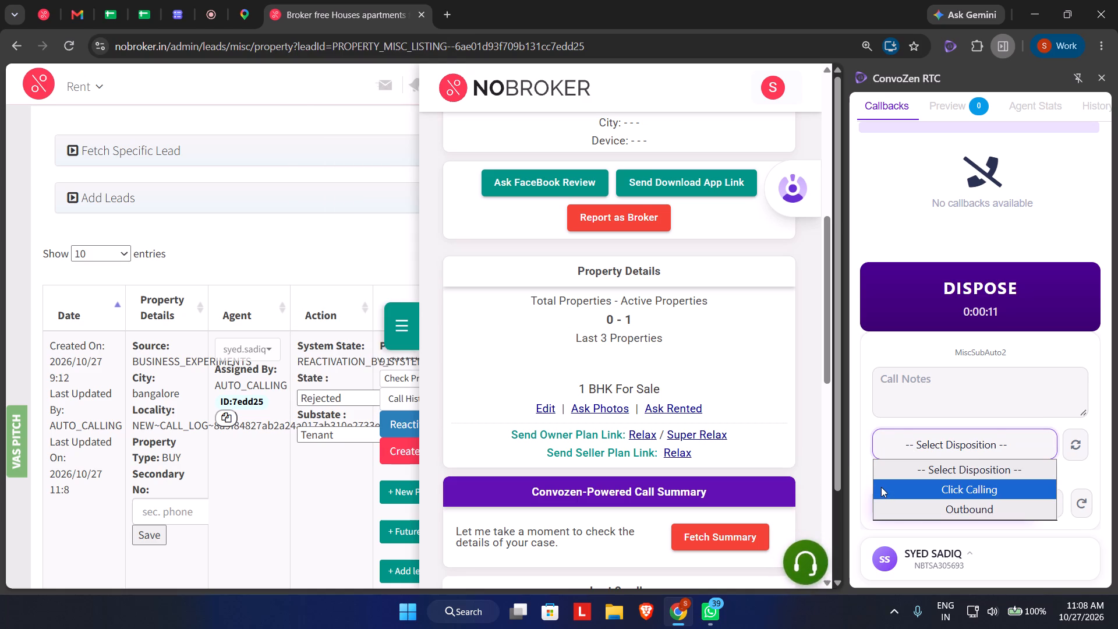
click(881, 487)
click(914, 459)
click(904, 549)
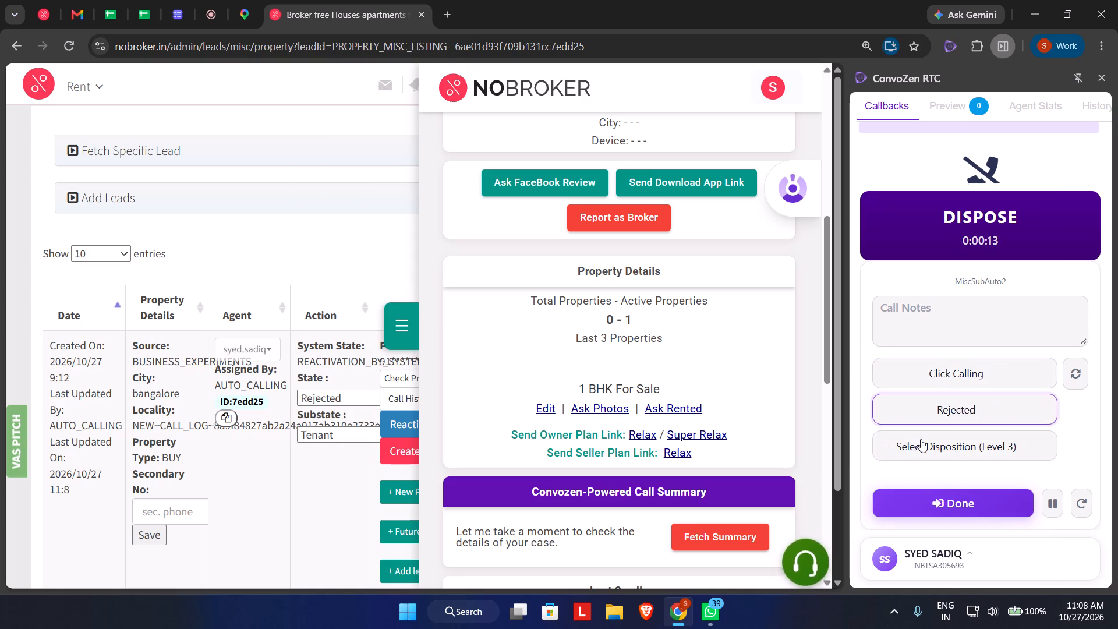
click(921, 439)
click(921, 140)
click(953, 494)
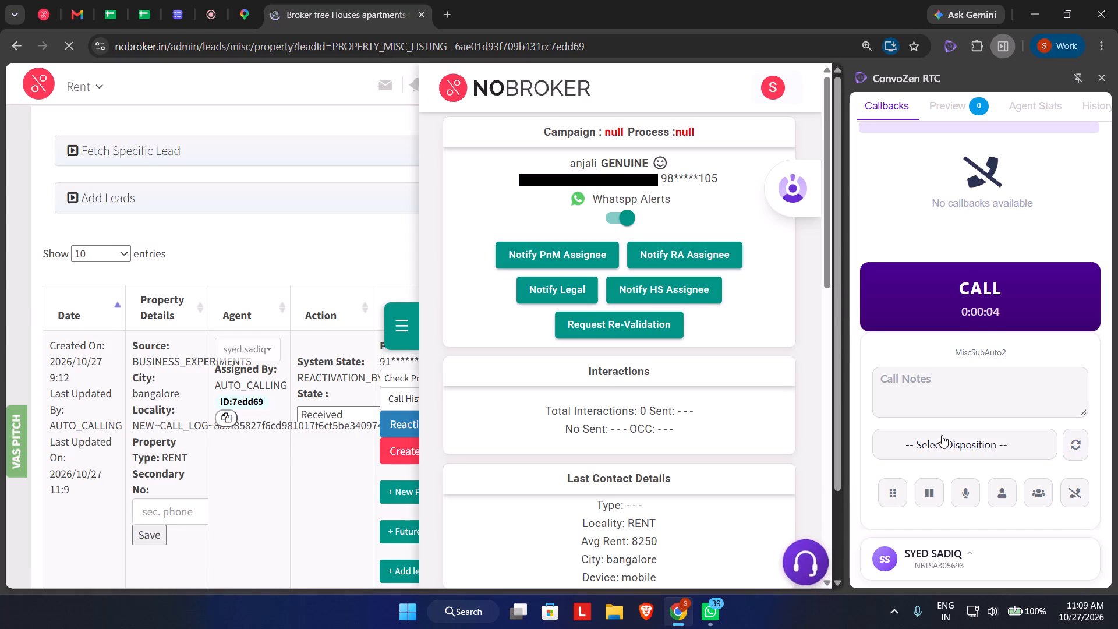
Review the next lead owner's property details, and set that lead's state to Rejected with substate Rented Out.
scroll(514, 528, down, 3)
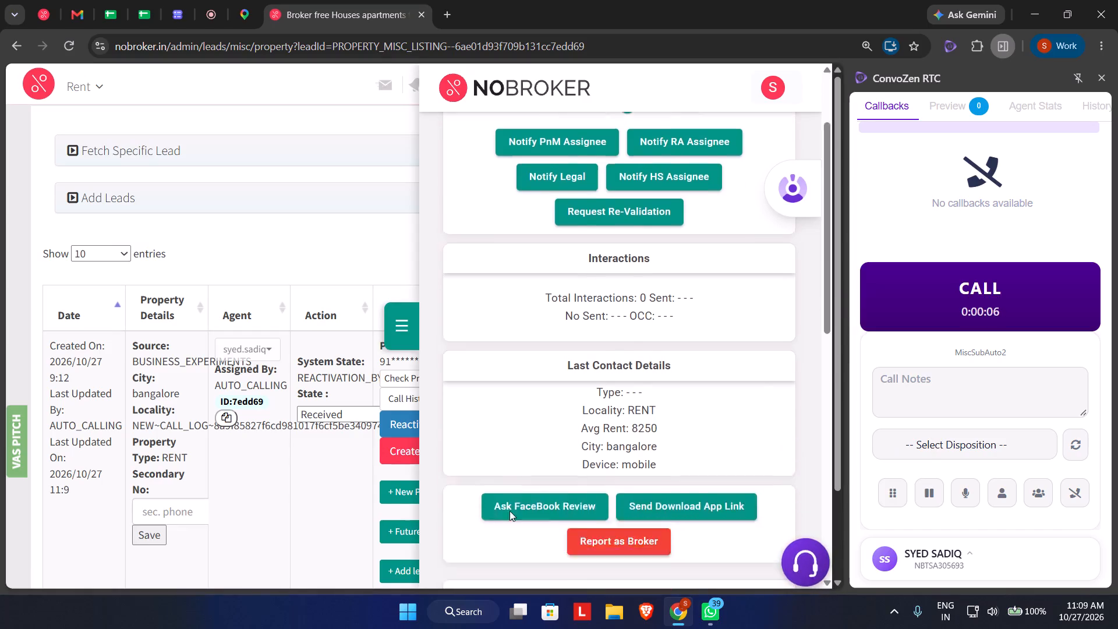
scroll(510, 511, down, 1)
scroll(575, 448, down, 3)
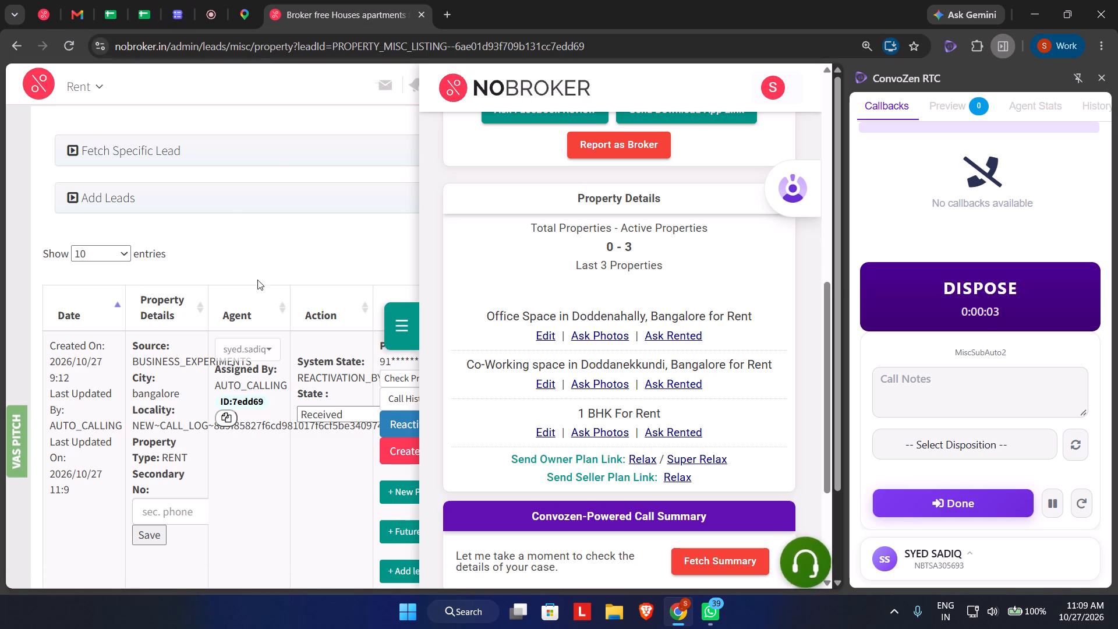
click(309, 421)
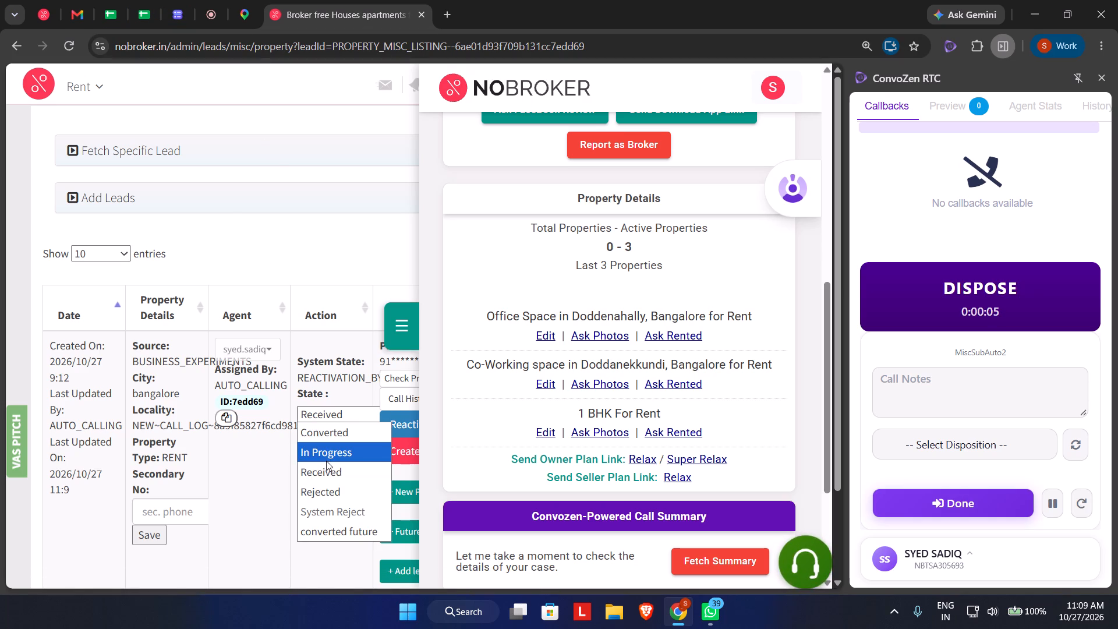
click(328, 490)
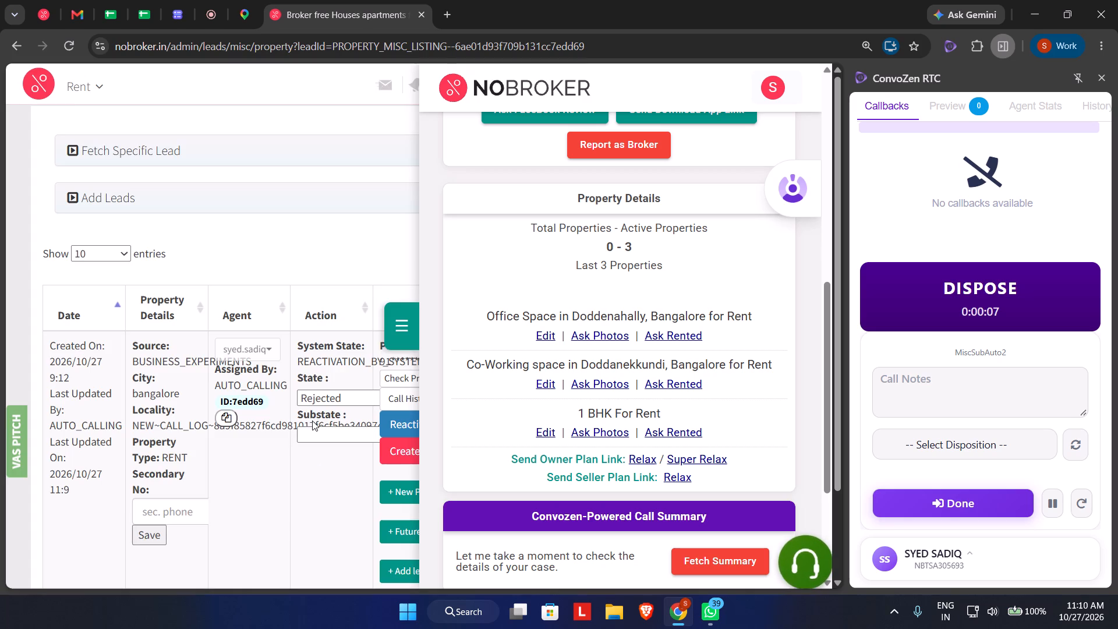
click(312, 420)
double_click(317, 436)
click(322, 434)
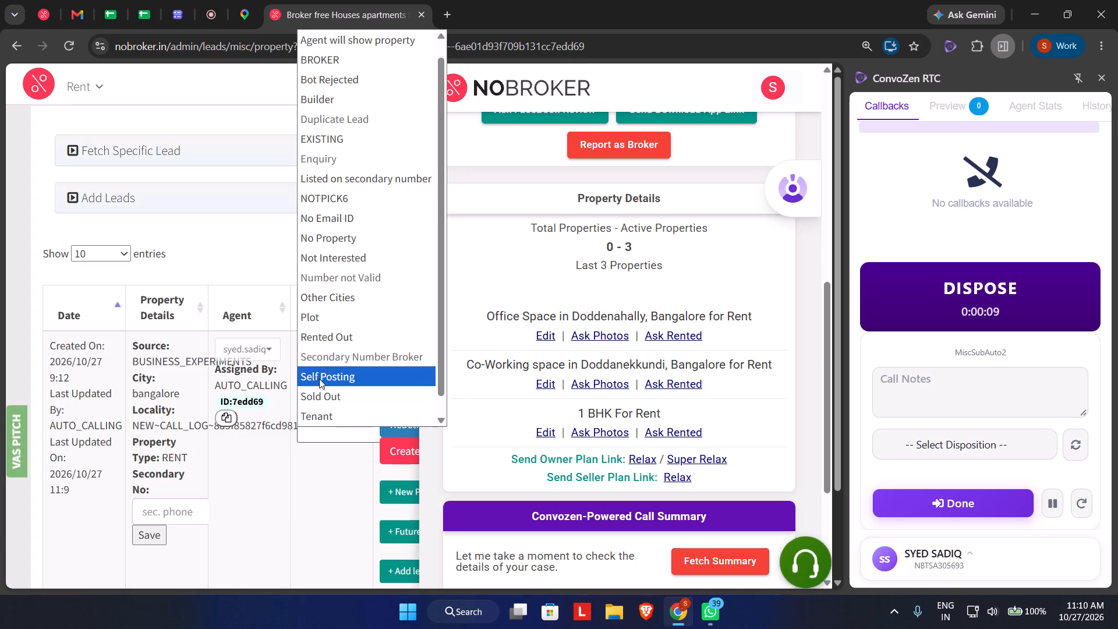
click(317, 338)
Dispose this lead's call in ConvoZen as Click Calling, Rejected, Rented Out, and submit the disposition.
click(975, 451)
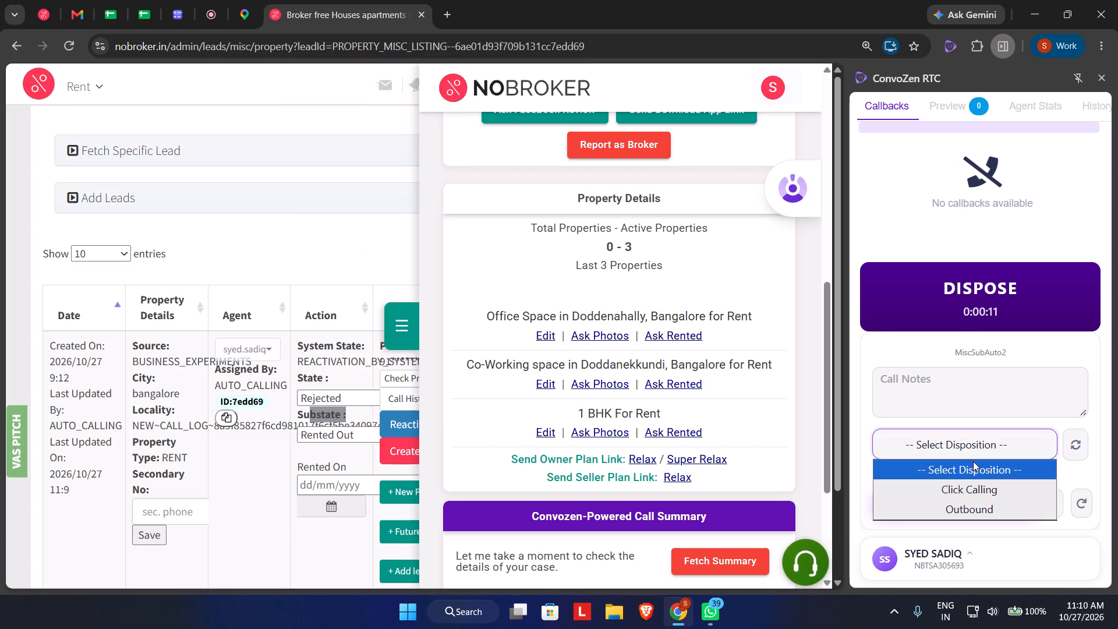
click(970, 494)
click(956, 440)
click(962, 559)
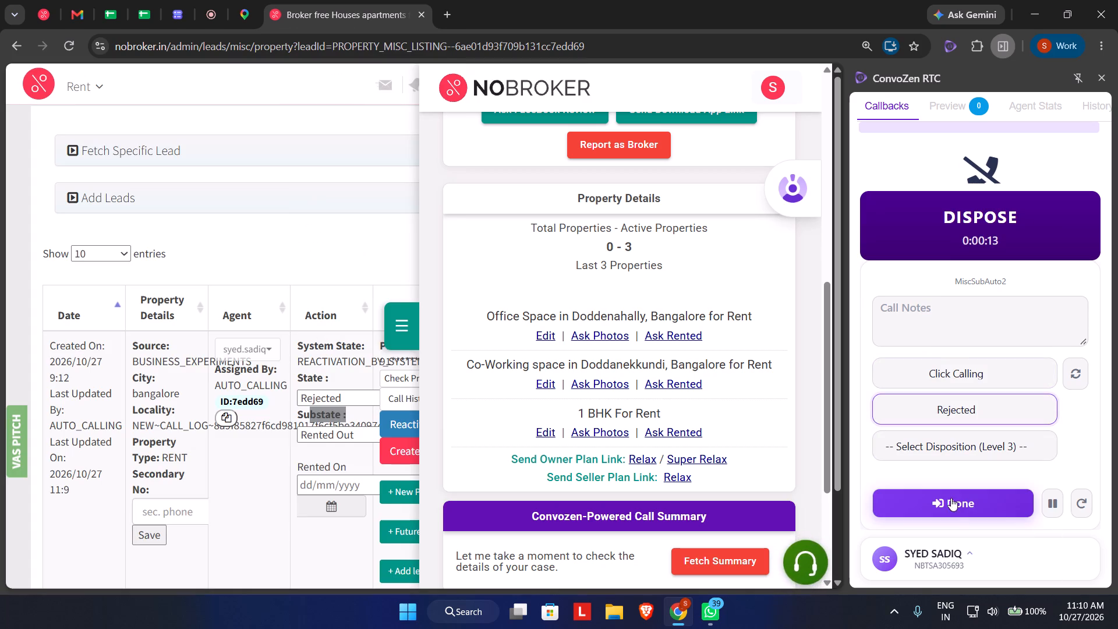
click(947, 456)
click(957, 391)
click(924, 520)
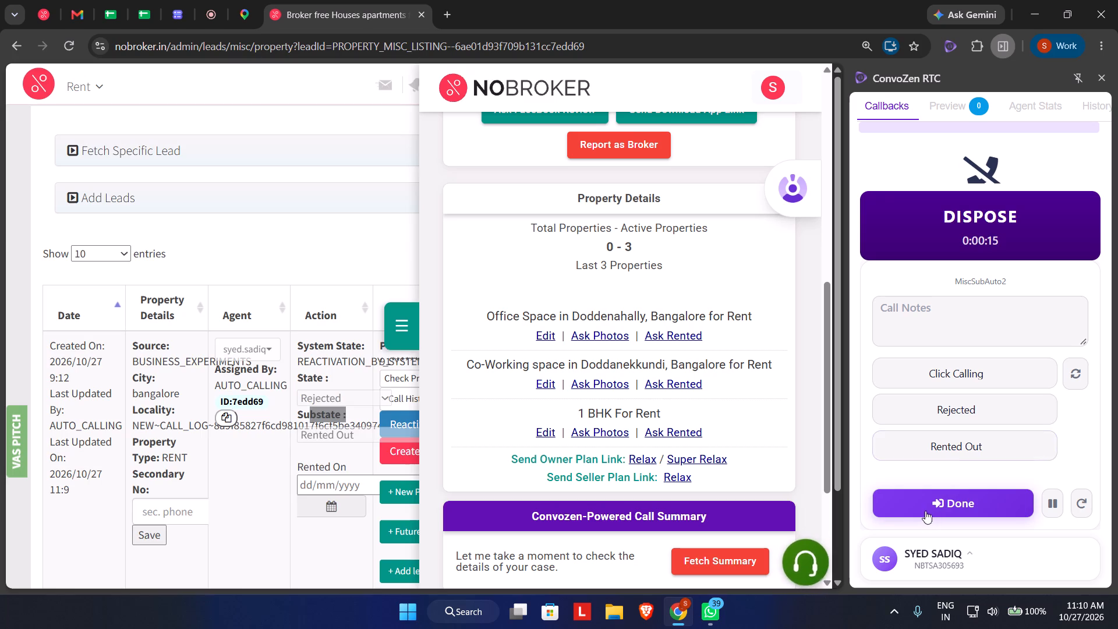
click(926, 508)
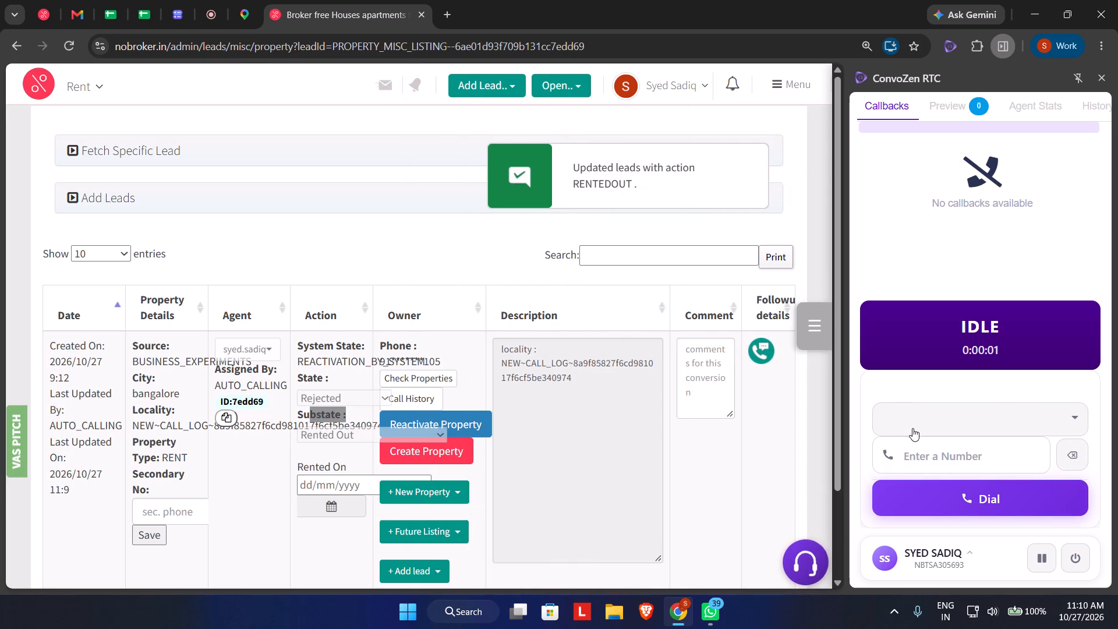
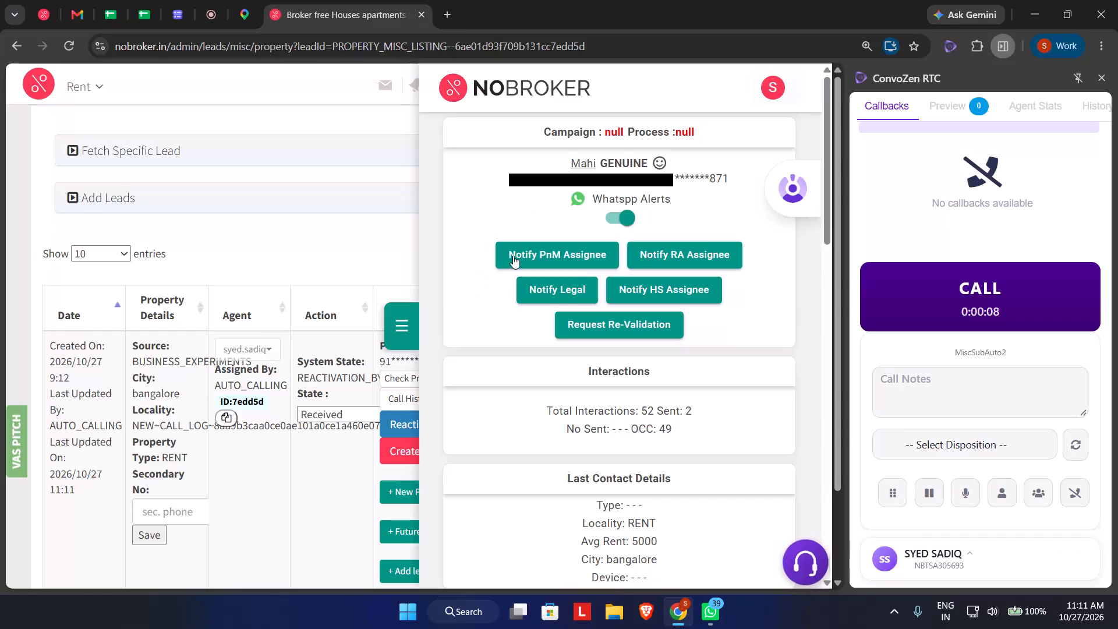
Check the lead owner's property details and listing dashboard, and set the lead's state to Rejected with substate Wrong Number.
scroll(699, 201, down, 4)
scroll(551, 434, down, 1)
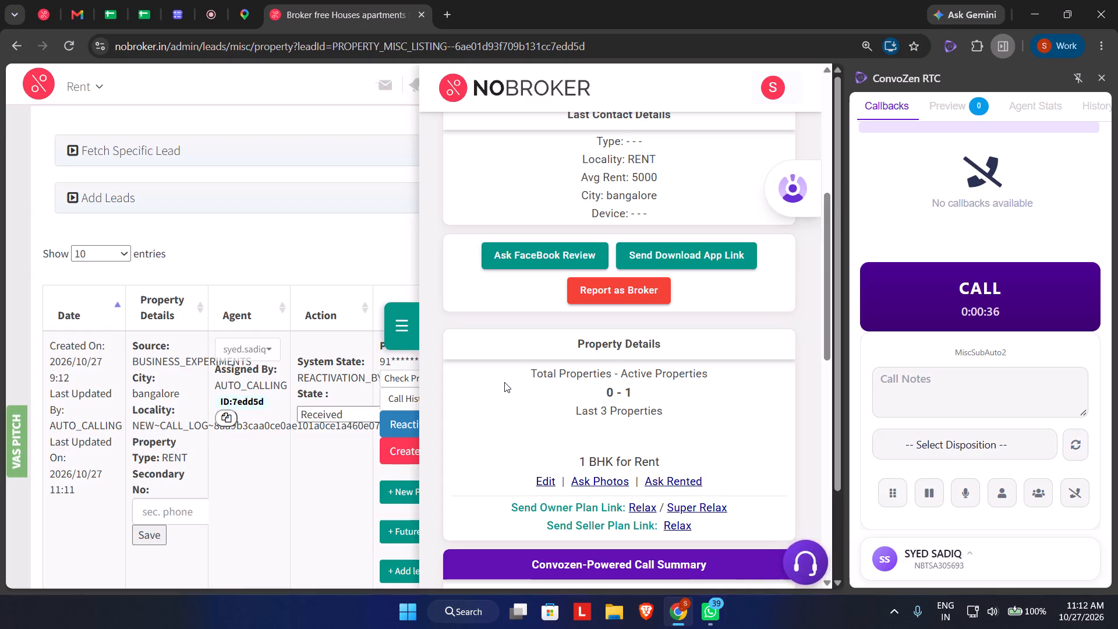
click(393, 377)
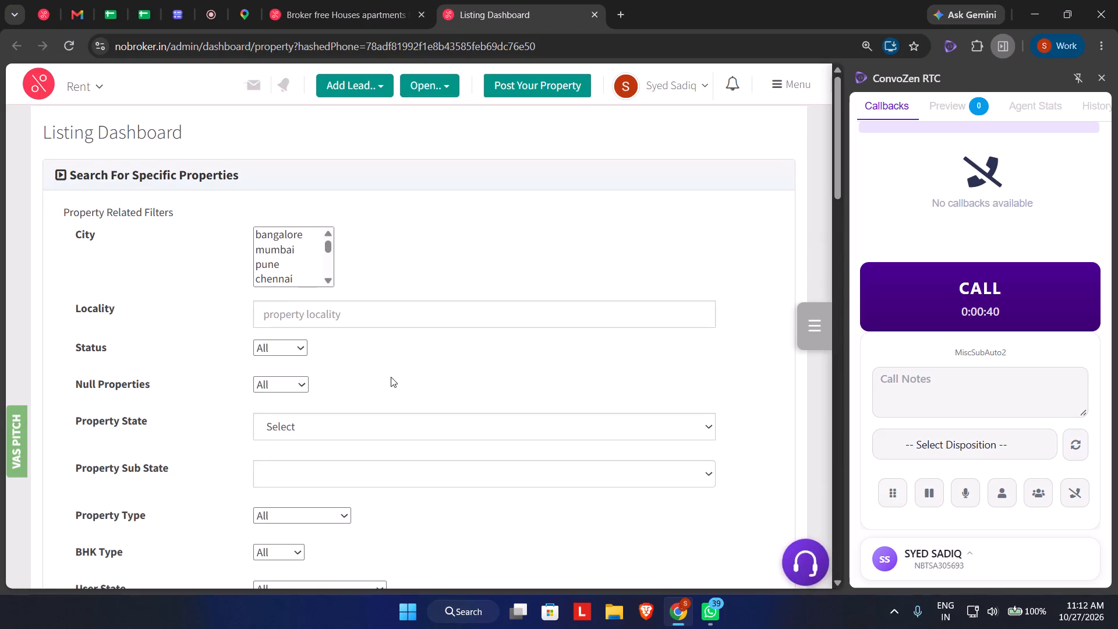
scroll(402, 376, down, 20)
scroll(402, 376, down, 3)
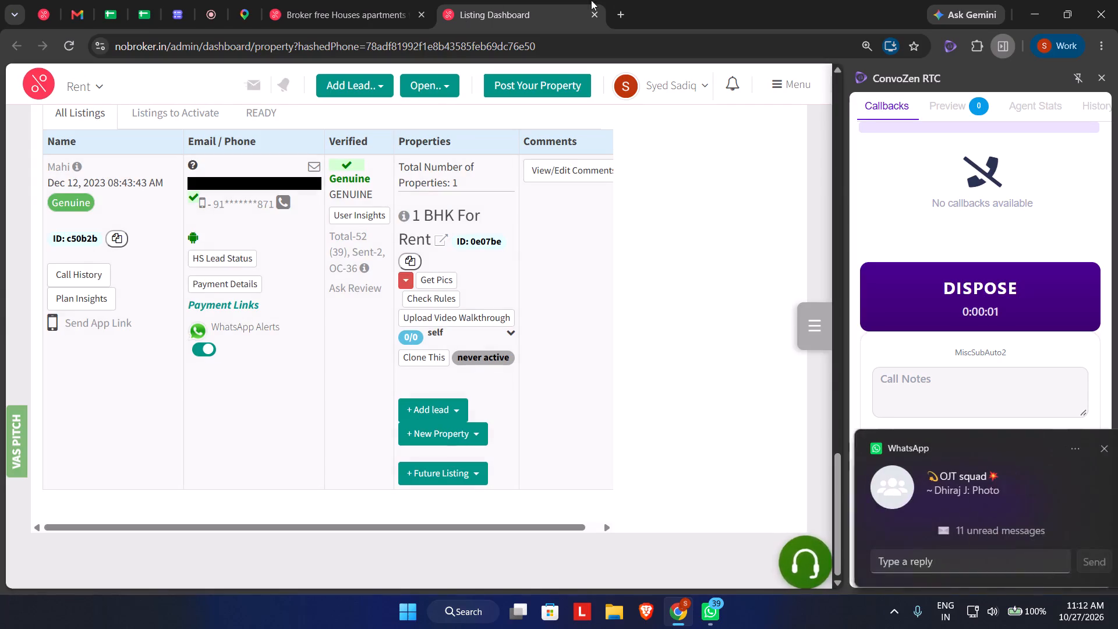
click(592, 18)
click(335, 418)
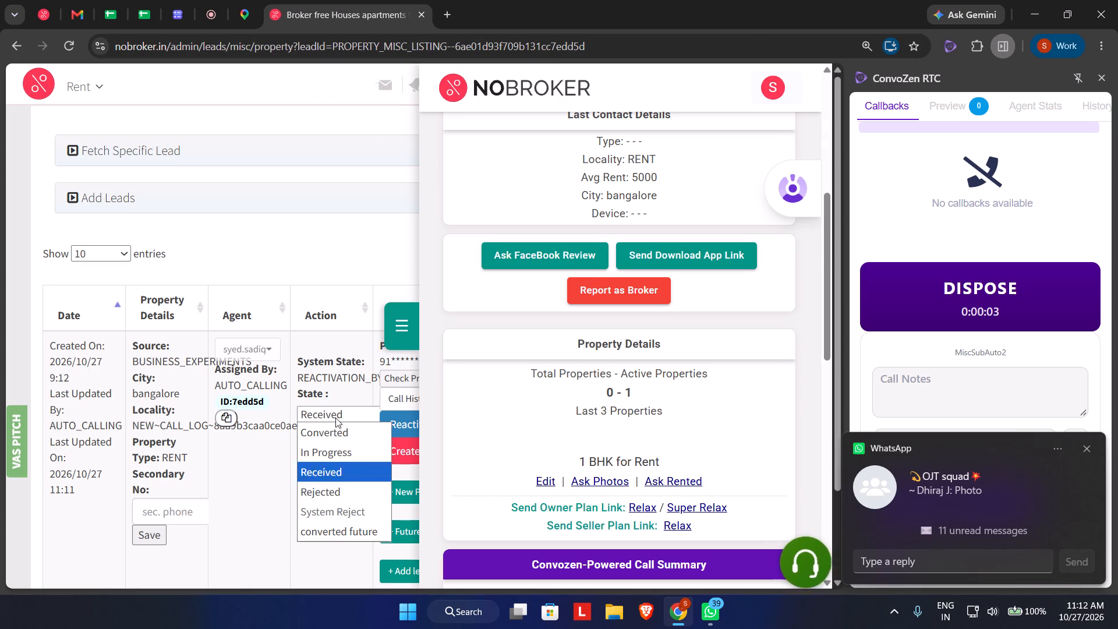
click(346, 494)
click(318, 434)
scroll(328, 387, down, 2)
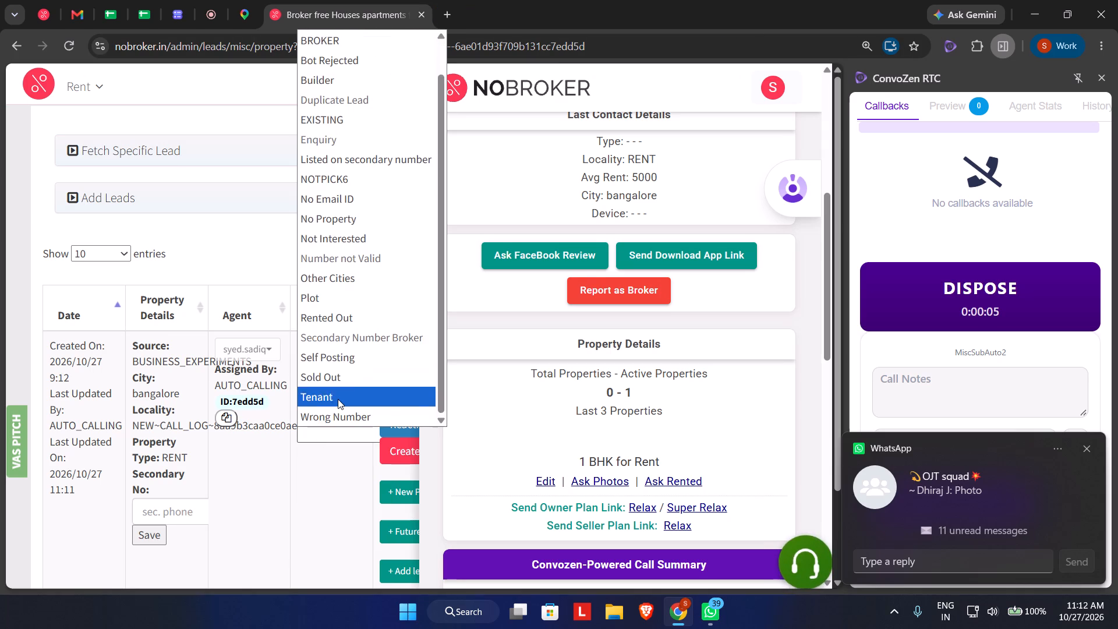
scroll(338, 399, down, 1)
click(342, 421)
Dispose this lead's call in ConvoZen as Click Calling, Rejected, Invalid or Wrong Number, and submit the disposition.
click(1088, 447)
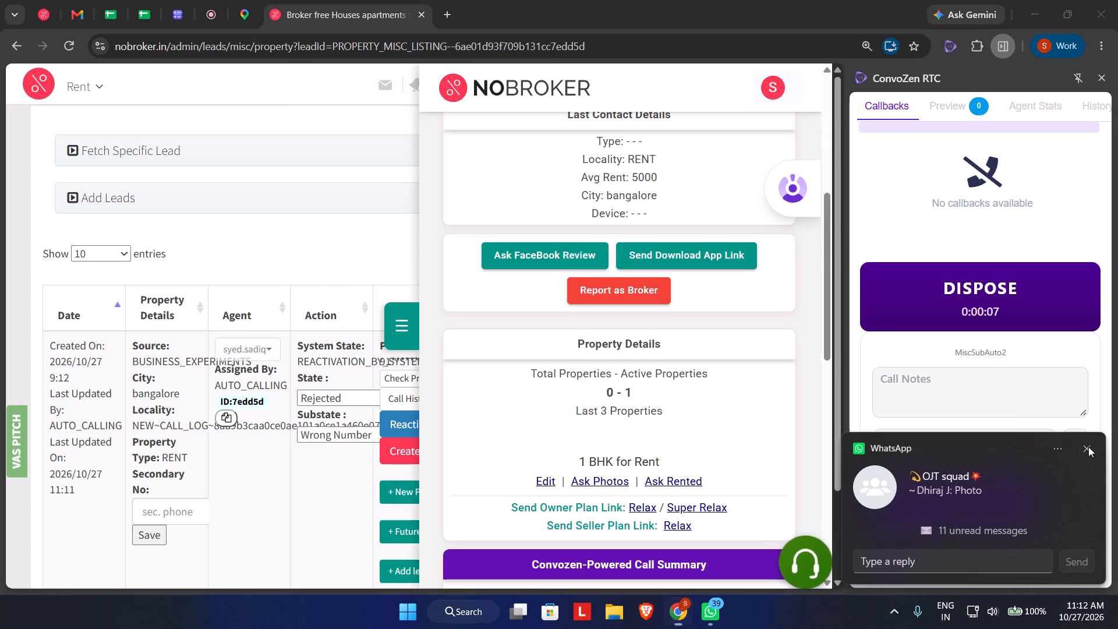
click(912, 451)
click(938, 451)
click(941, 492)
click(935, 440)
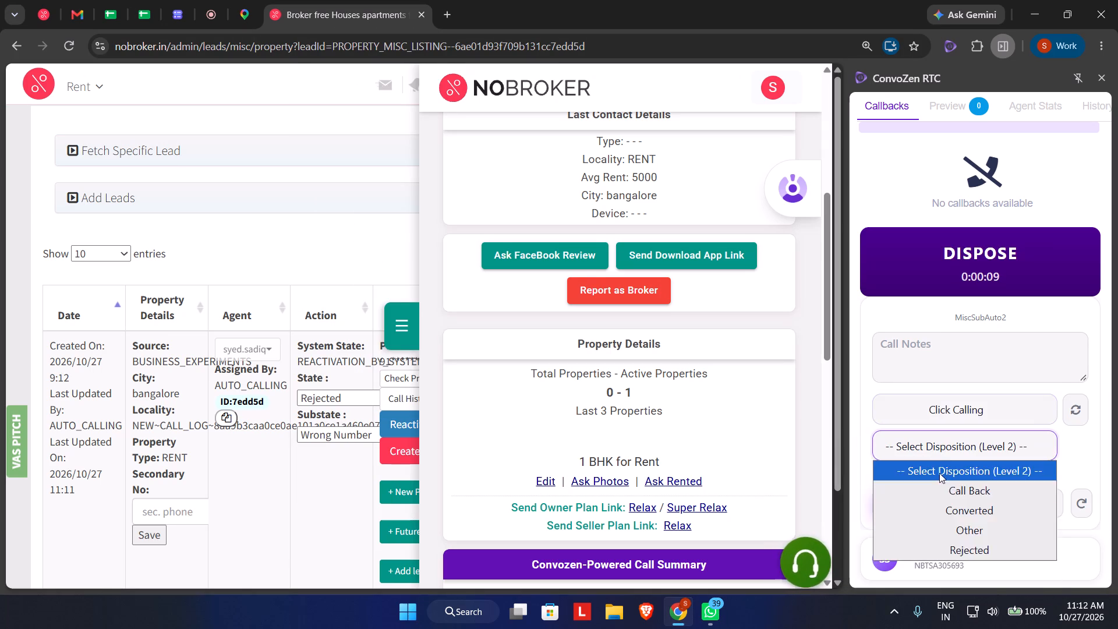
click(953, 534)
click(932, 434)
click(932, 429)
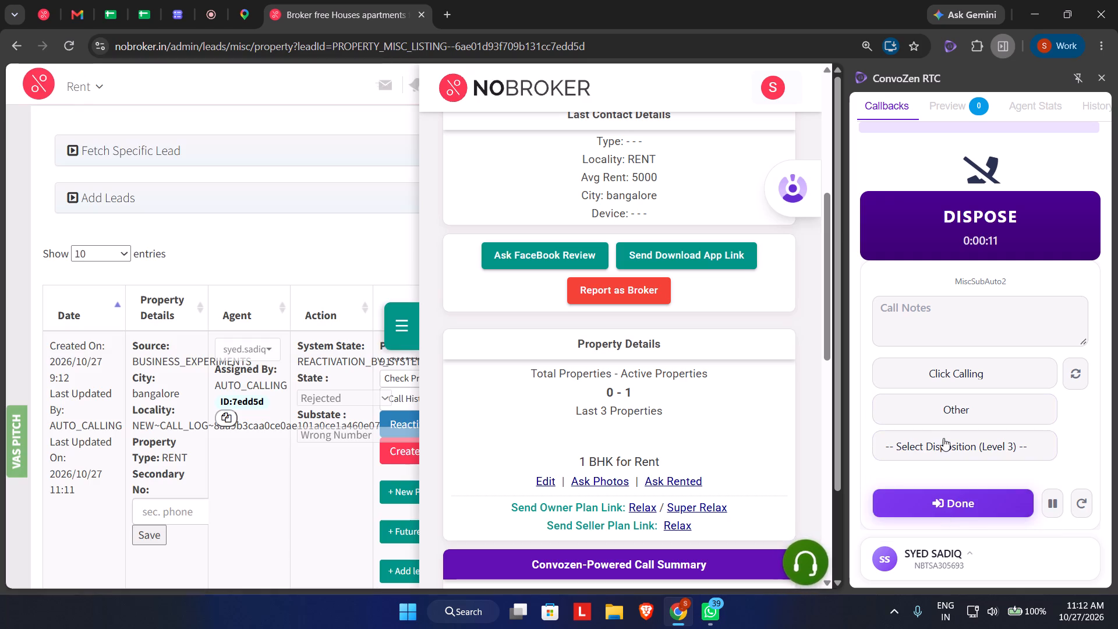
click(943, 438)
click(929, 404)
click(949, 520)
click(943, 437)
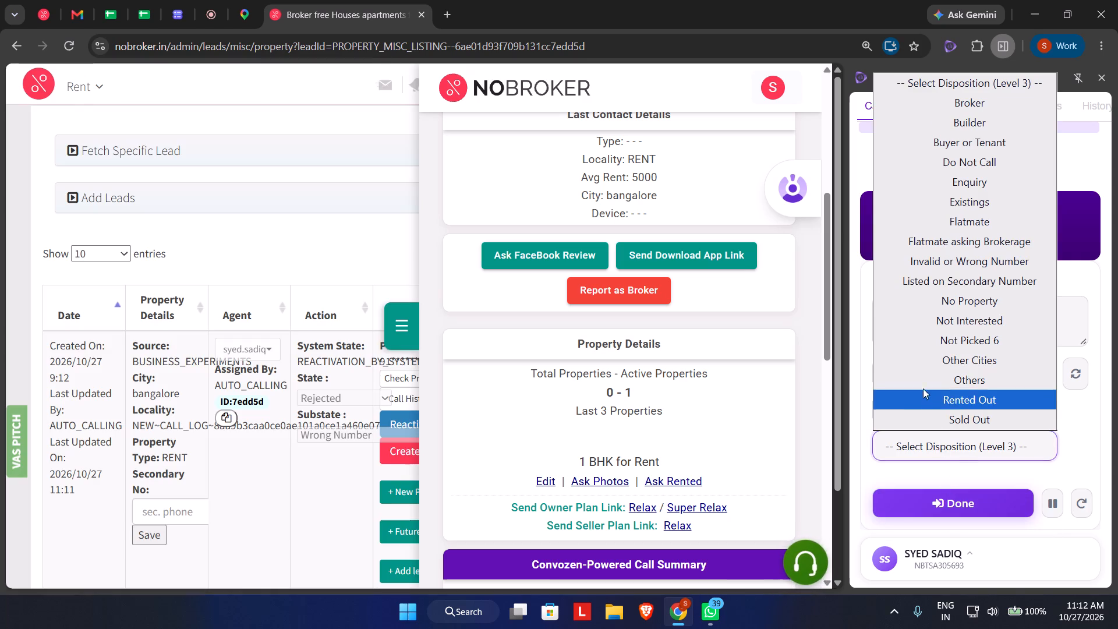
click(921, 260)
click(953, 479)
click(956, 503)
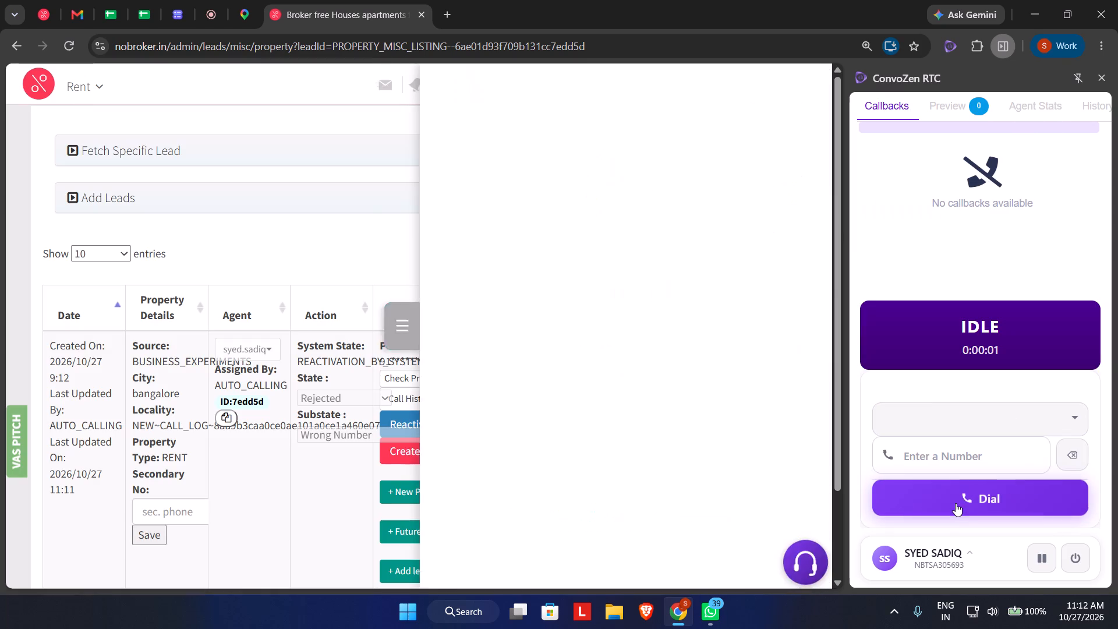
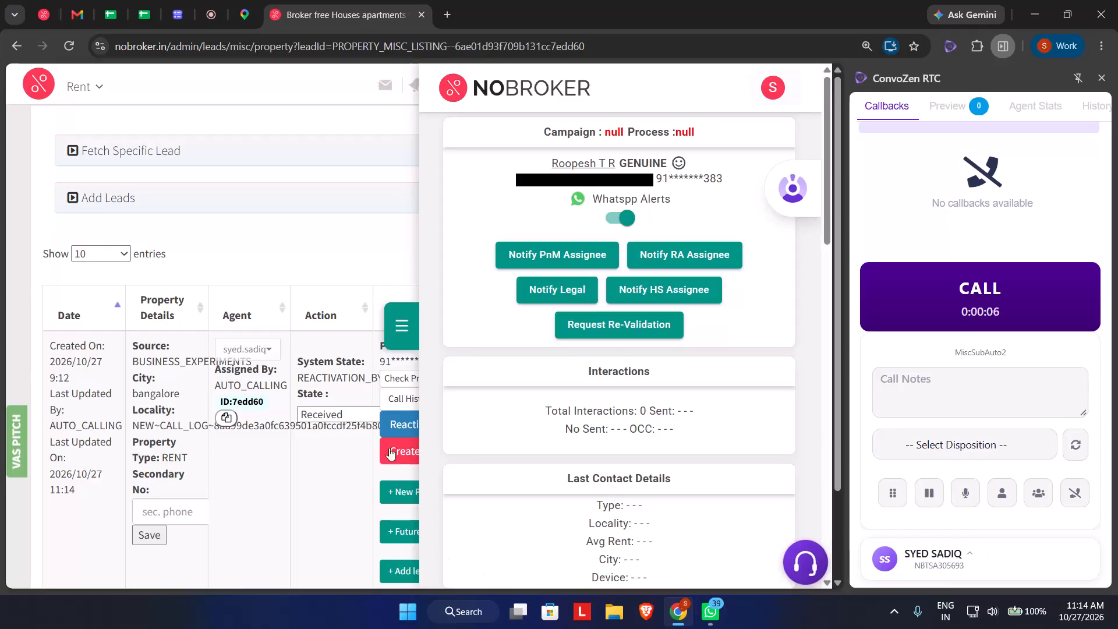
Set the new lead's state to In Progress with substate NOTPICK.
click(300, 413)
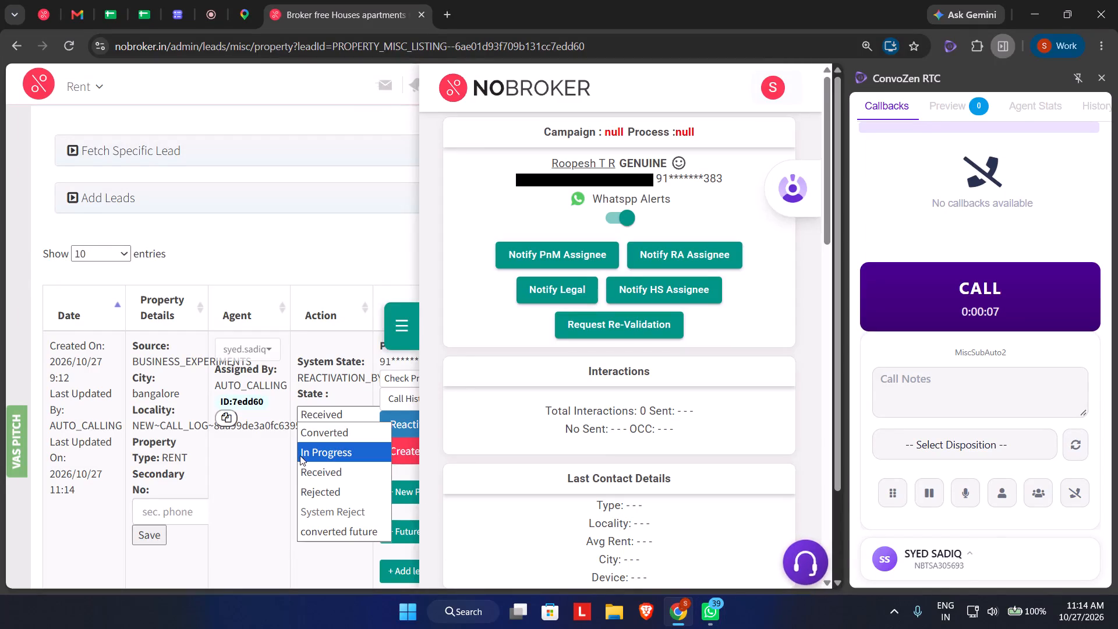
click(300, 455)
click(314, 442)
click(344, 338)
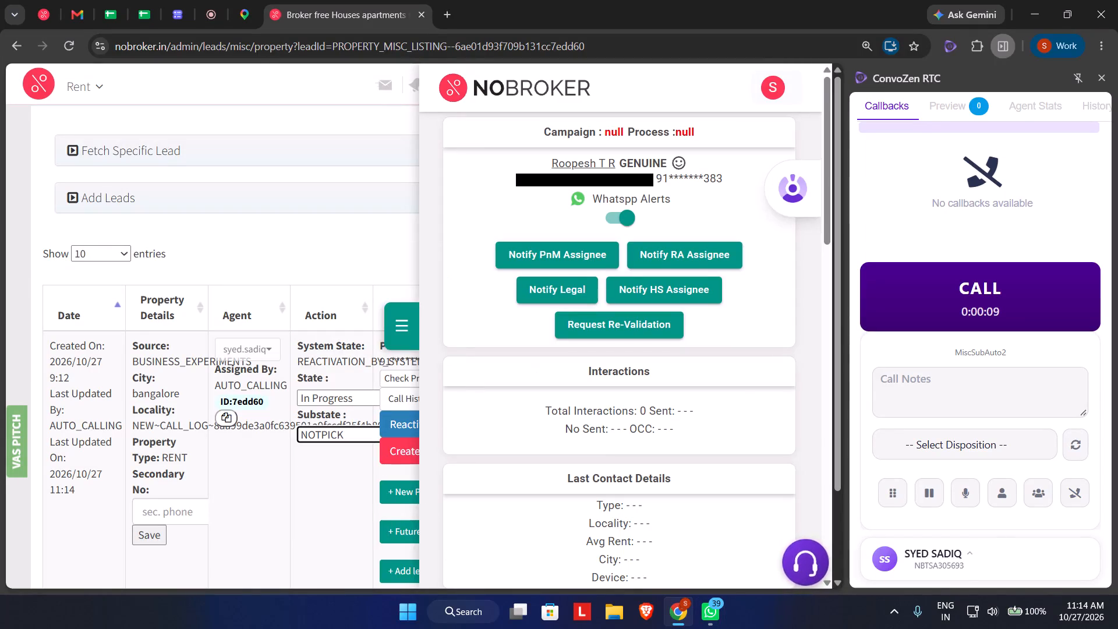
Dispose this lead's call in ConvoZen as Outbound, Not Picked, Voice Mail, ending the call and submitting the disposition.
click(934, 451)
click(950, 514)
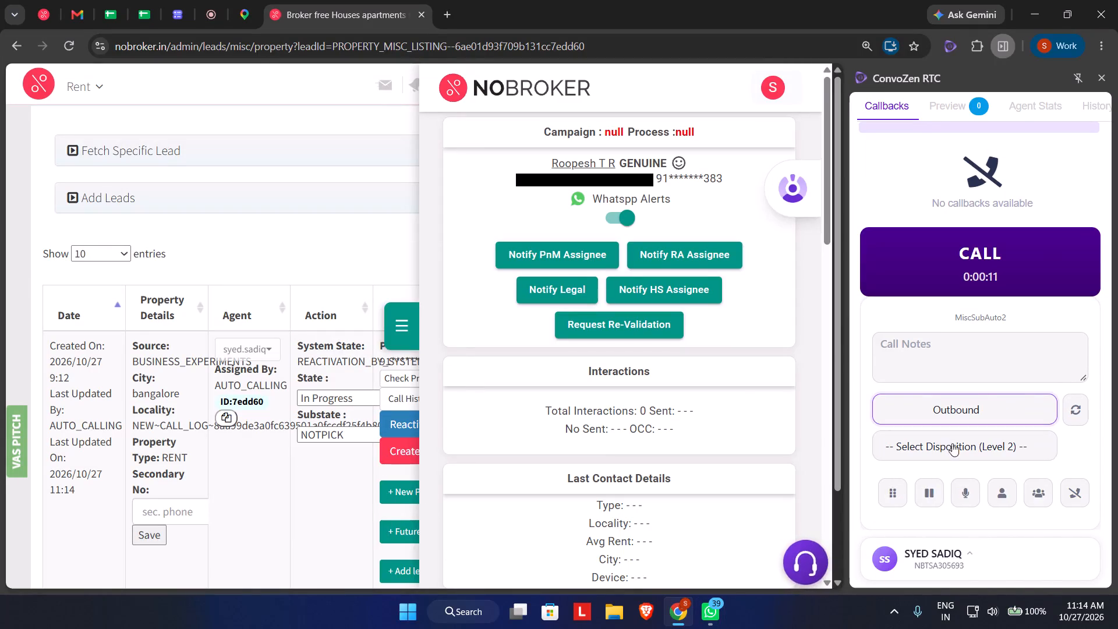
click(950, 439)
click(957, 490)
click(956, 451)
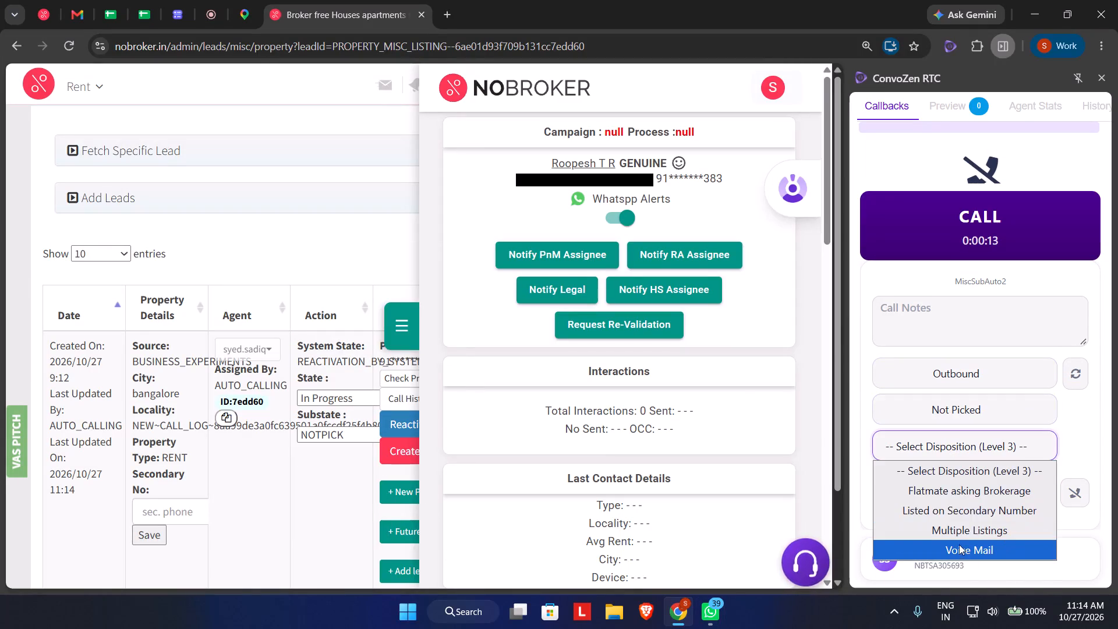
click(959, 544)
click(1090, 517)
click(1087, 507)
click(1070, 499)
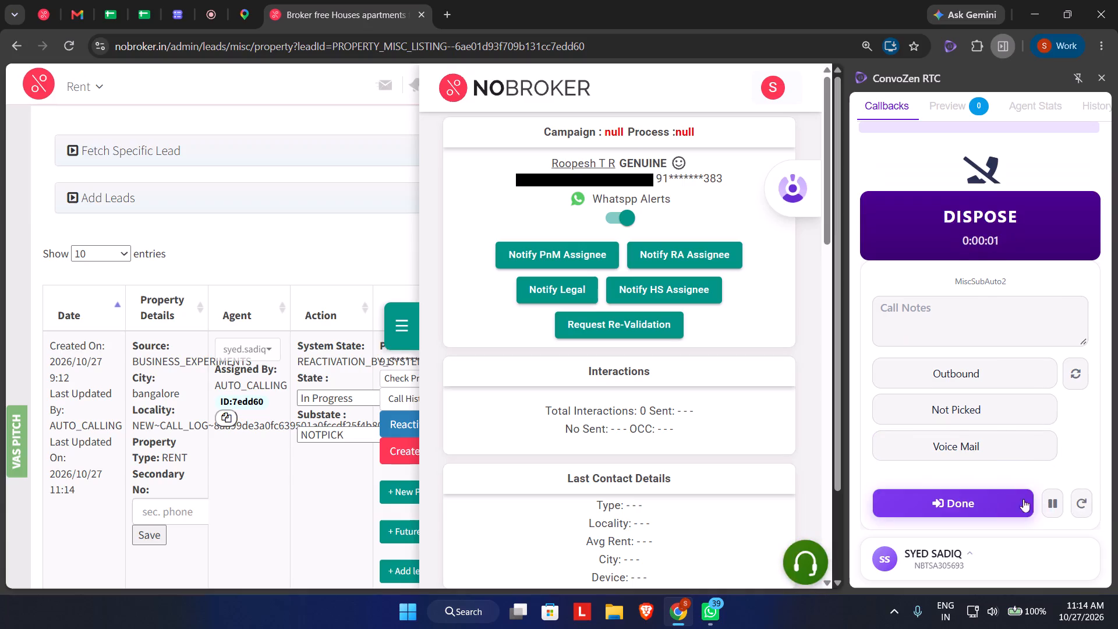
click(979, 501)
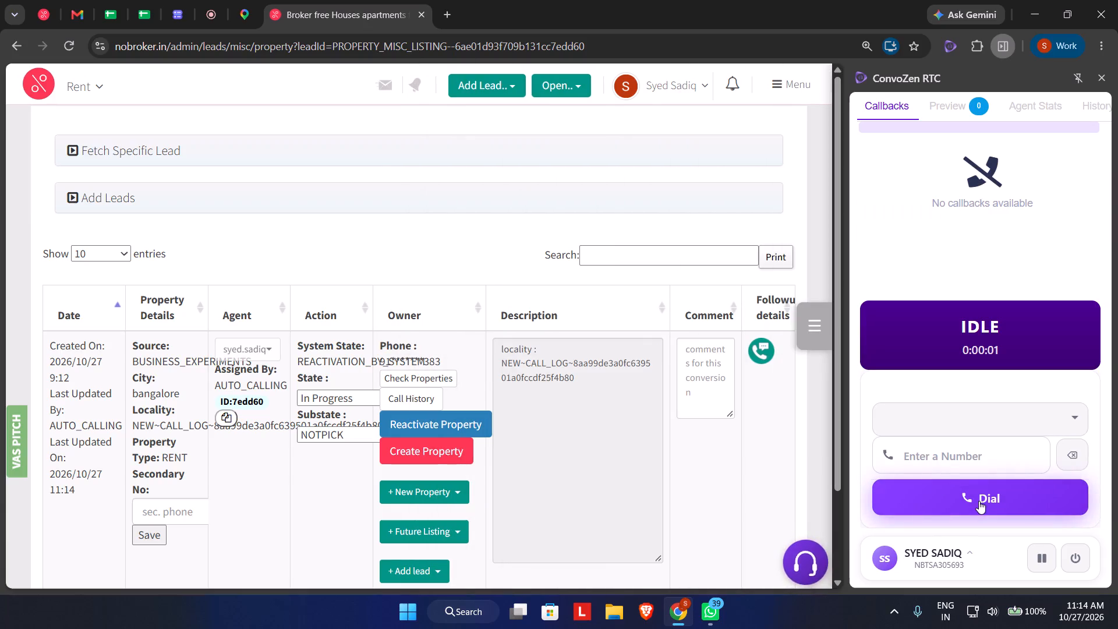
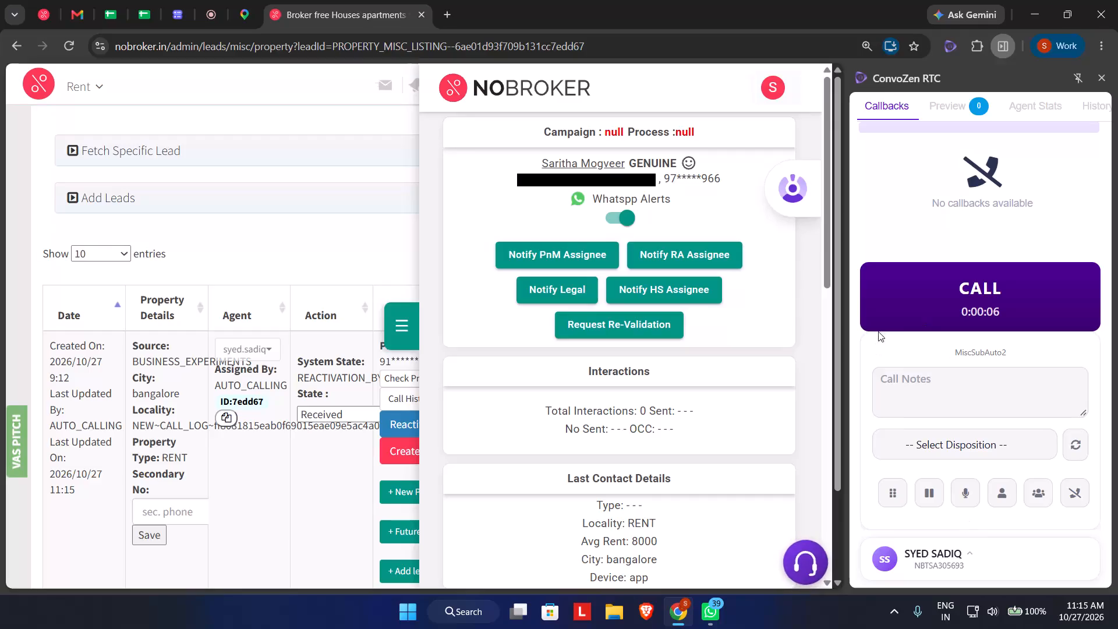
Review the property details of the new Bangalore rental lead's owner during the active call.
scroll(696, 349, down, 5)
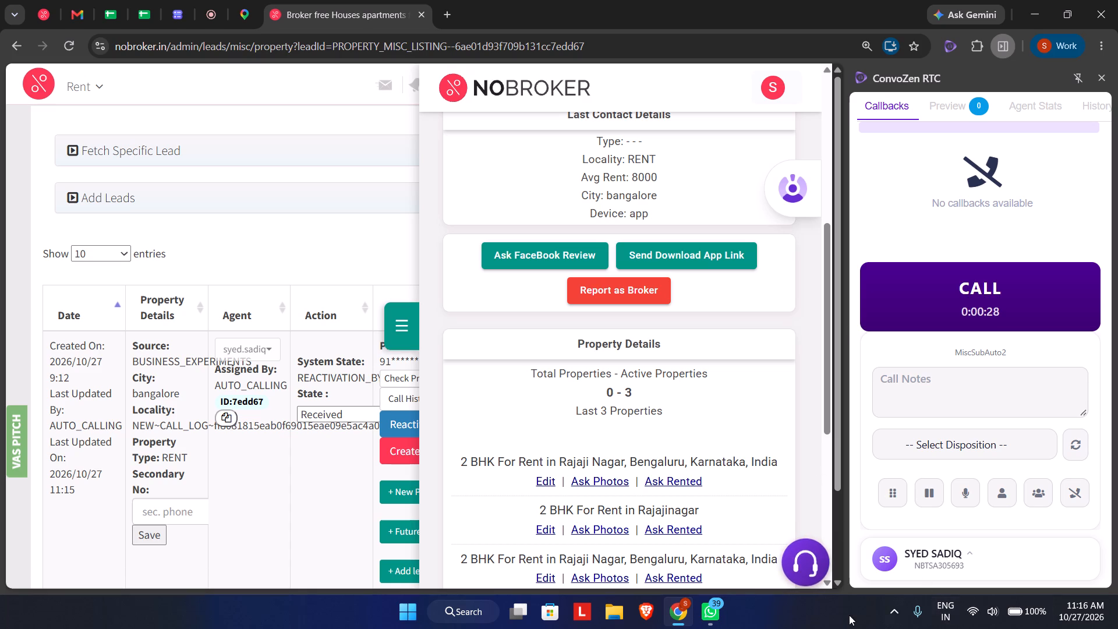
End the active call in ConvoZen and set its disposition to Click Calling, Call Back, Busy or Disconnected.
click(1063, 501)
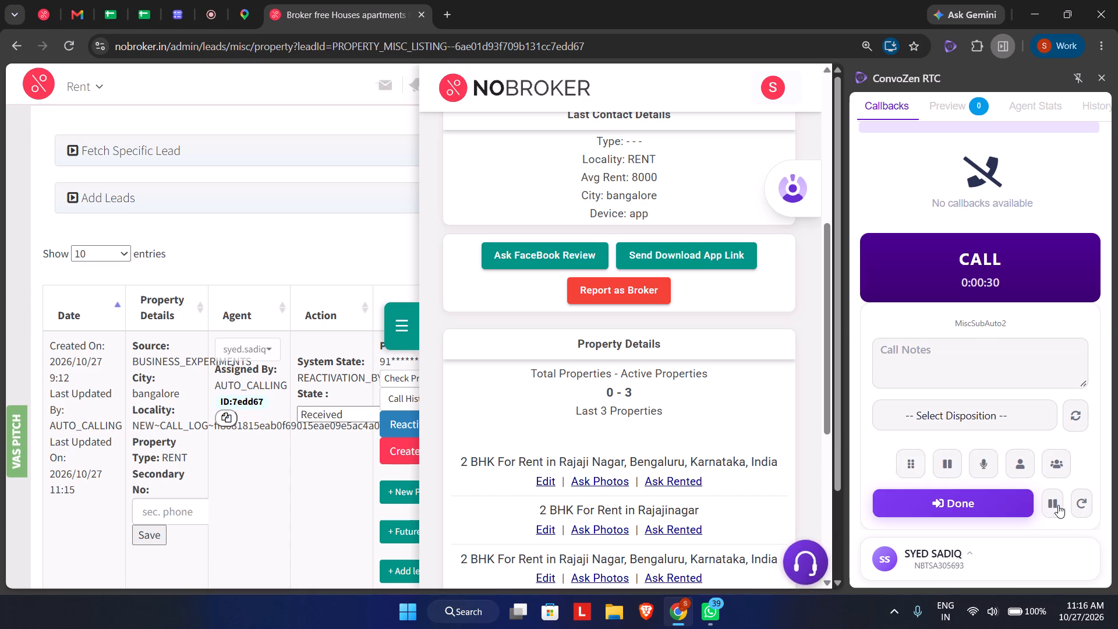
click(921, 442)
click(926, 491)
click(924, 451)
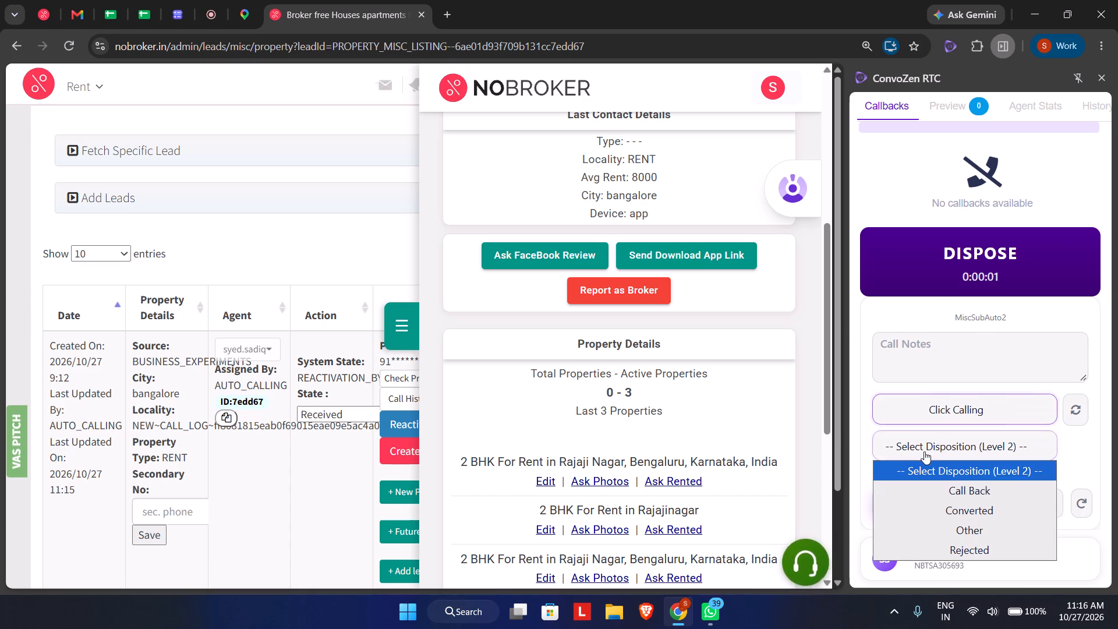
click(940, 486)
click(937, 454)
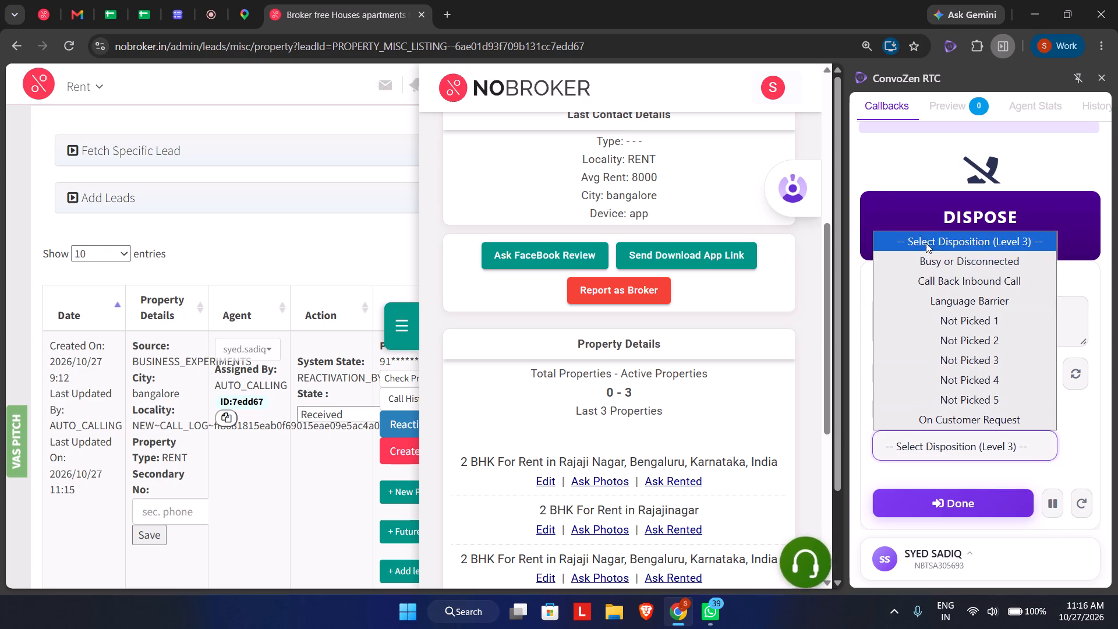
click(910, 268)
Set this lead's state to In Progress with substate NOTPICK.
click(337, 410)
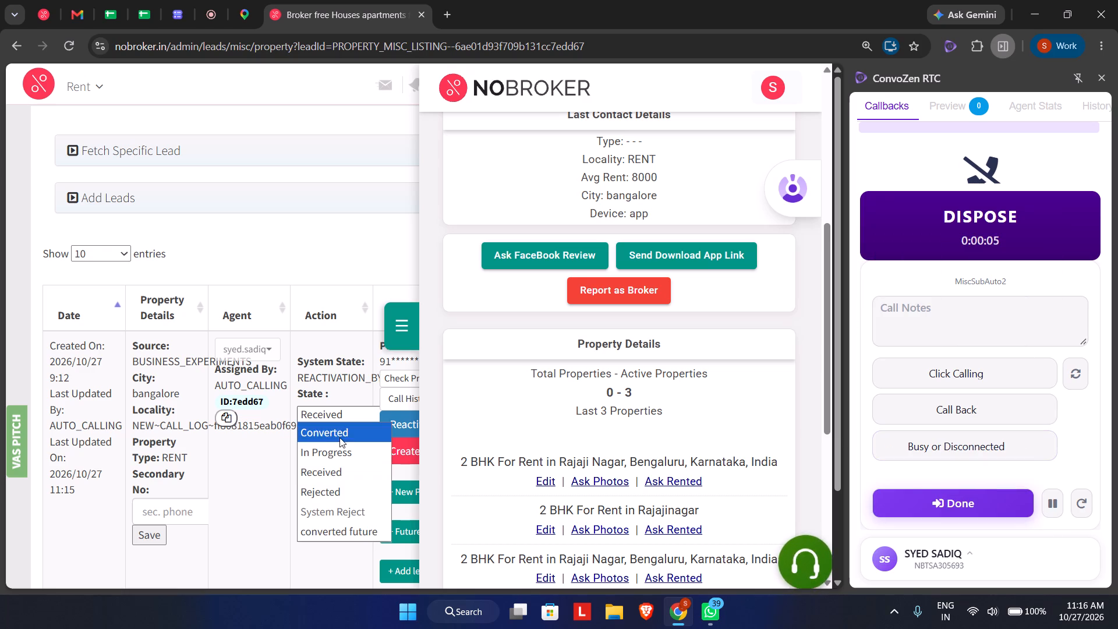
click(343, 451)
click(341, 437)
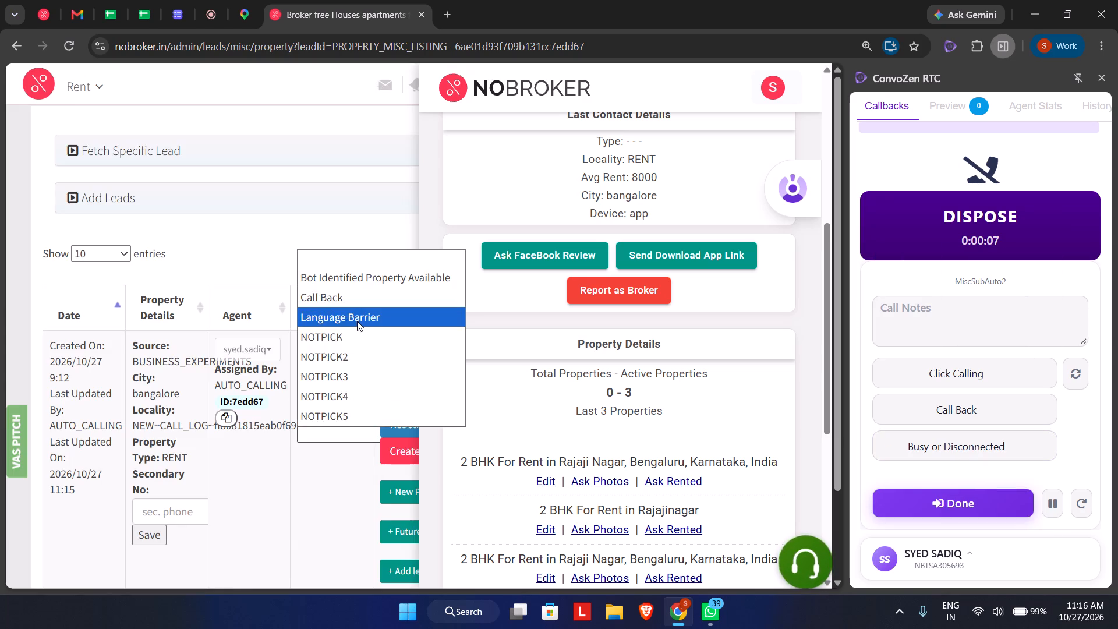
click(358, 334)
Submit the ended call's disposition in ConvoZen.
click(954, 497)
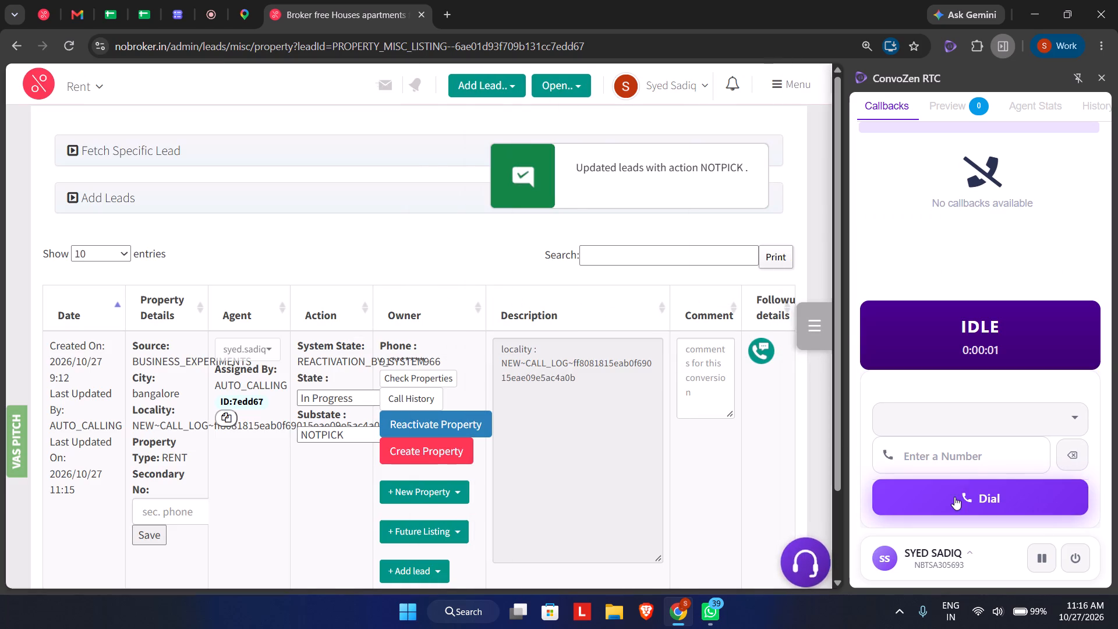
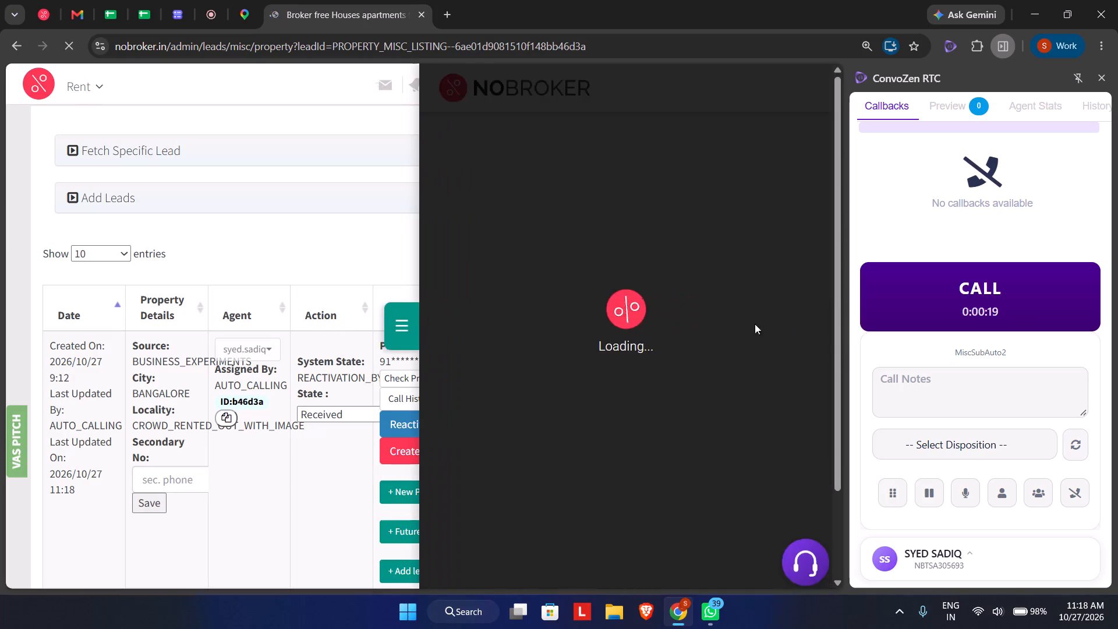
Review the owner's property details, and set this lead's state to Rejected with substate Rented Out.
scroll(661, 265, down, 5)
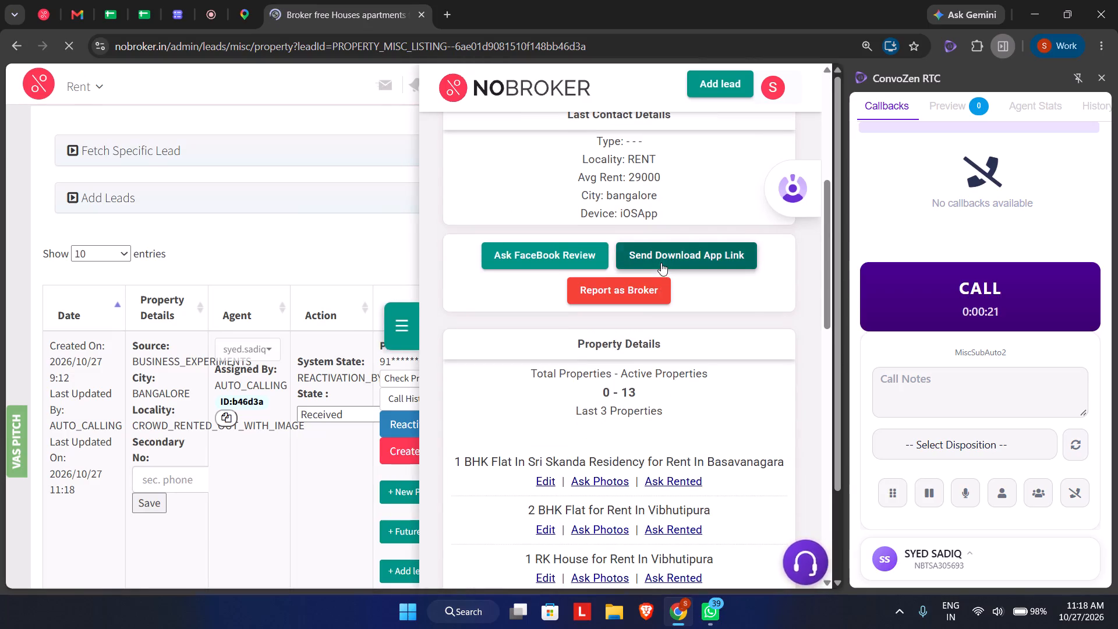
scroll(661, 262, down, 7)
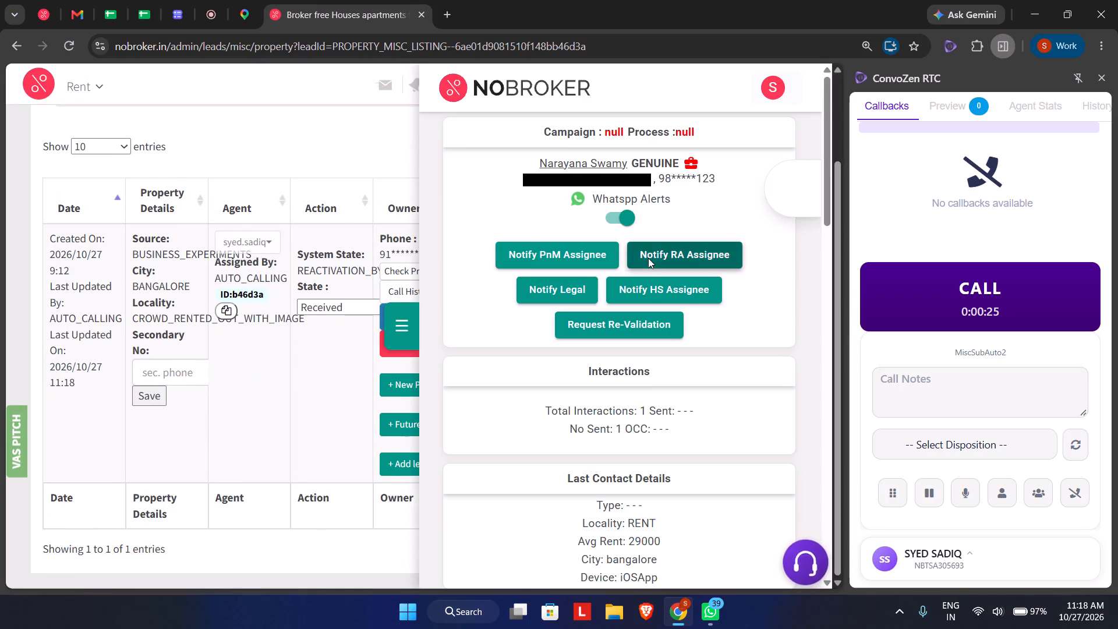
scroll(659, 319, down, 7)
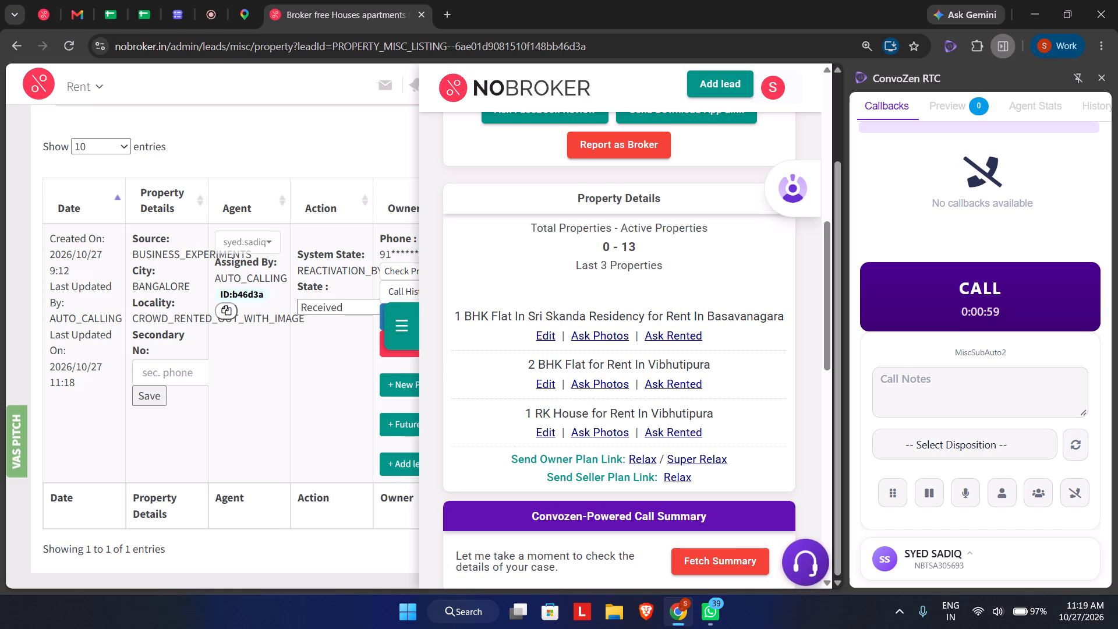
click(325, 308)
click(331, 388)
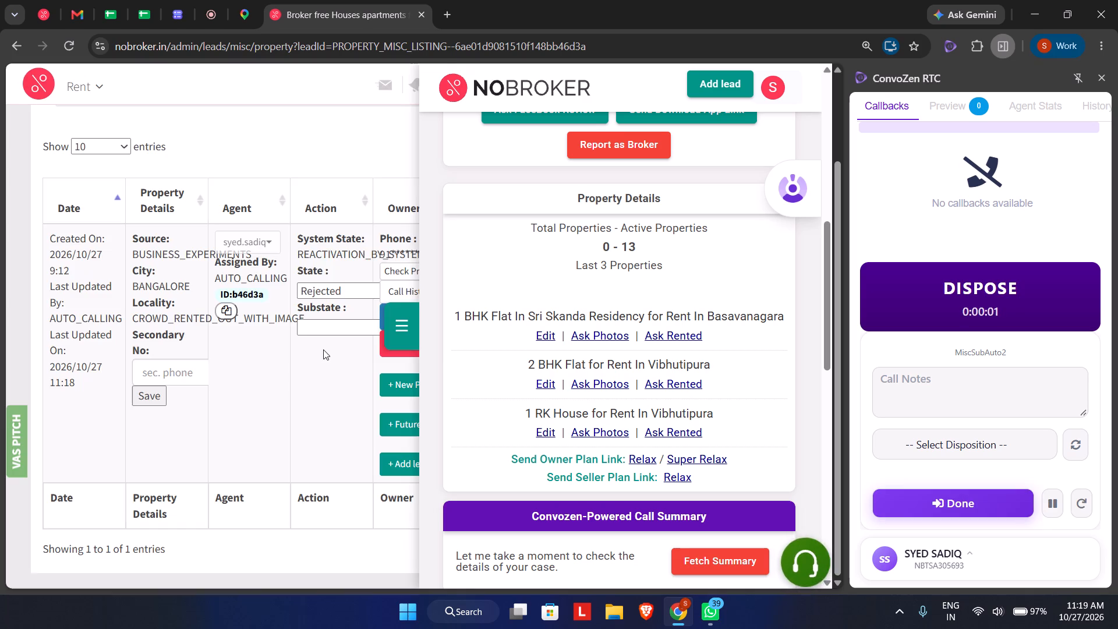
click(334, 335)
click(333, 314)
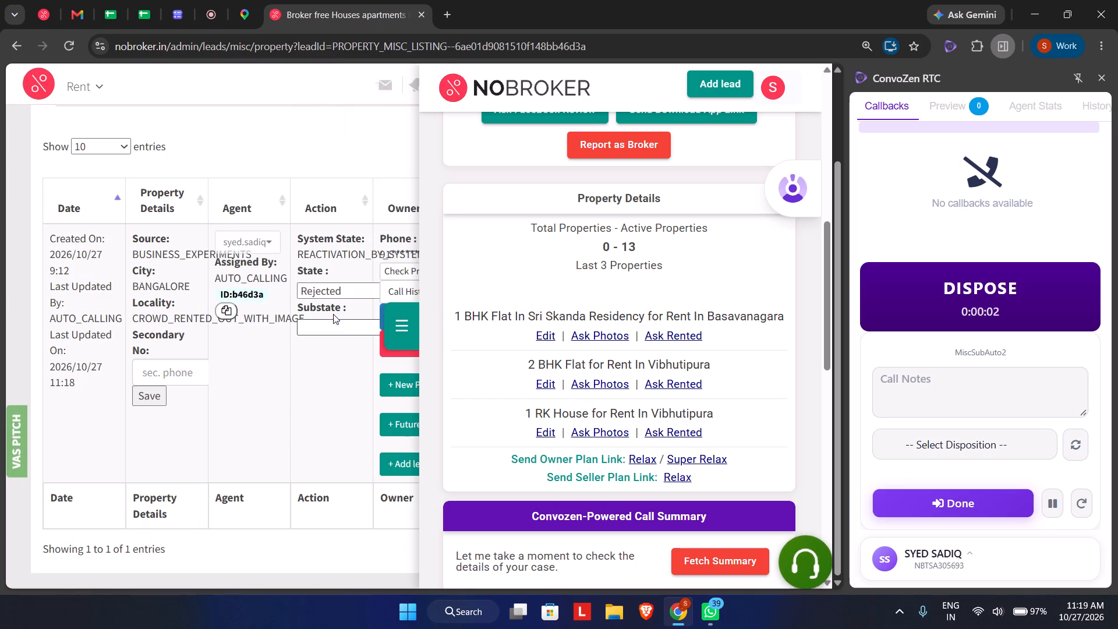
Dispose the ended call in ConvoZen as Click Calling, Rejected, Rented Out and submit it.
drag(854, 415, 859, 422)
drag(864, 426, 873, 427)
drag(929, 441, 931, 446)
click(953, 494)
click(947, 448)
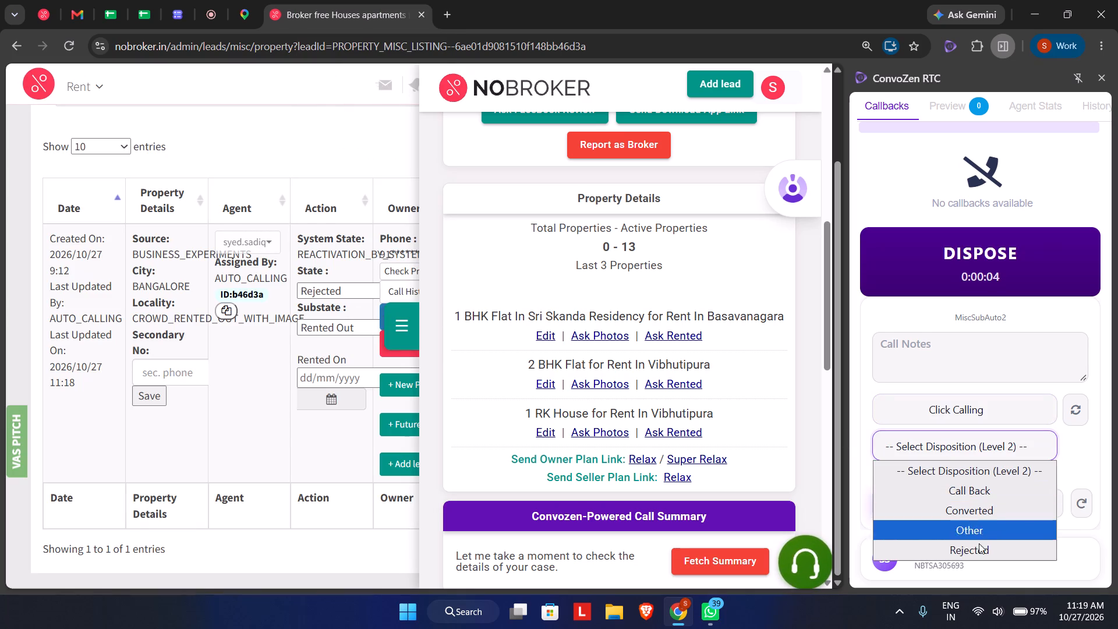
click(978, 543)
click(960, 448)
click(940, 400)
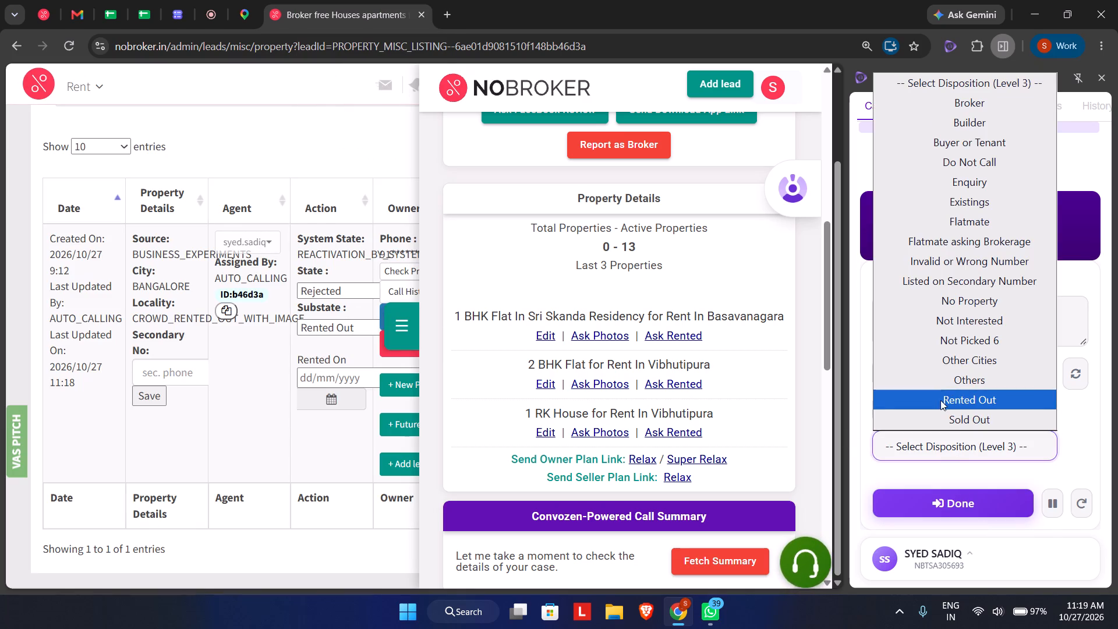
click(950, 499)
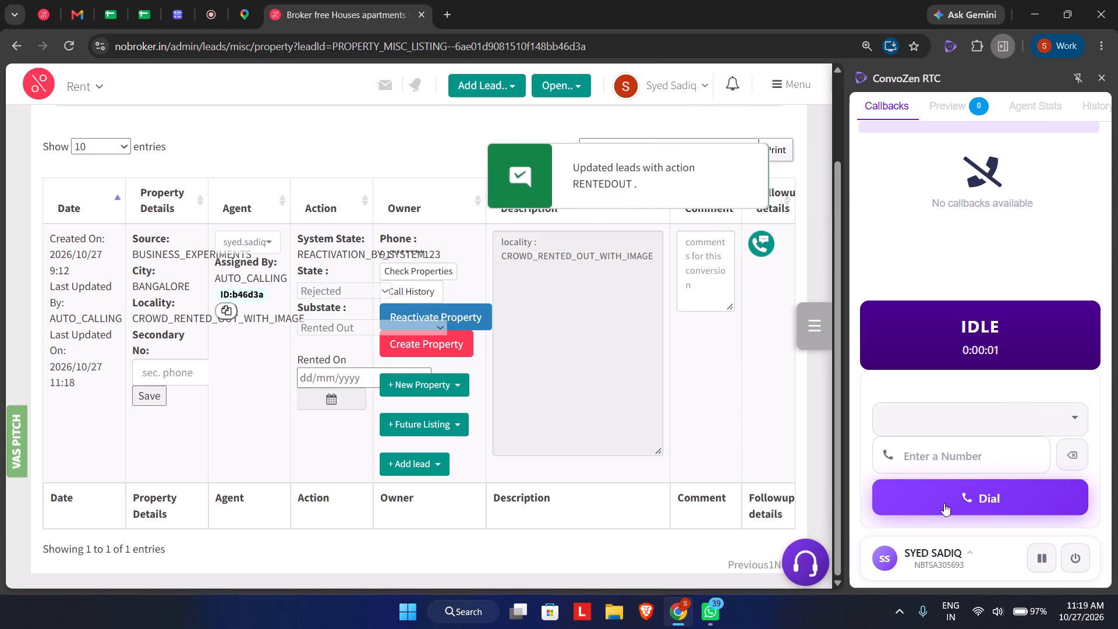
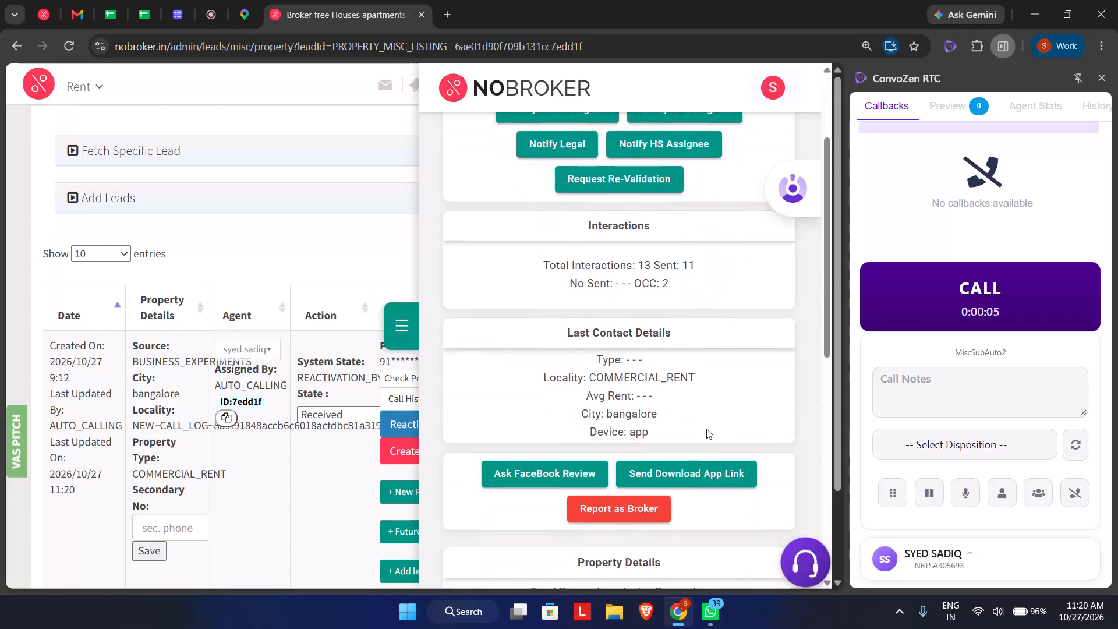
Check the lead owner's property details and open their listings to examine the plot-for-sale and commercial-rent properties.
scroll(705, 429, down, 3)
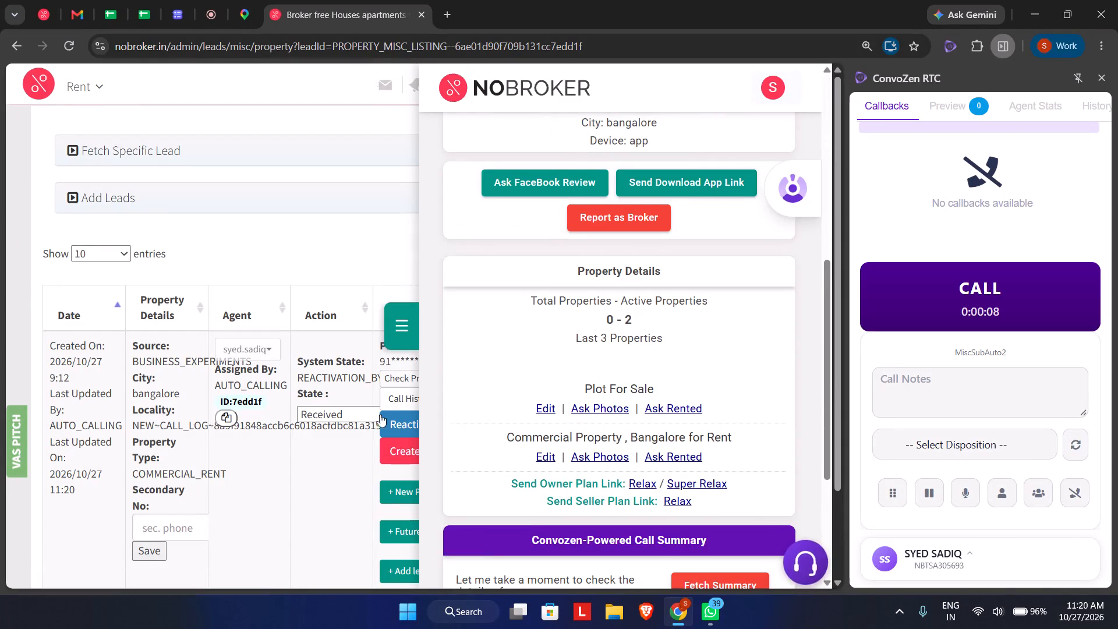
click(411, 382)
scroll(544, 372, down, 7)
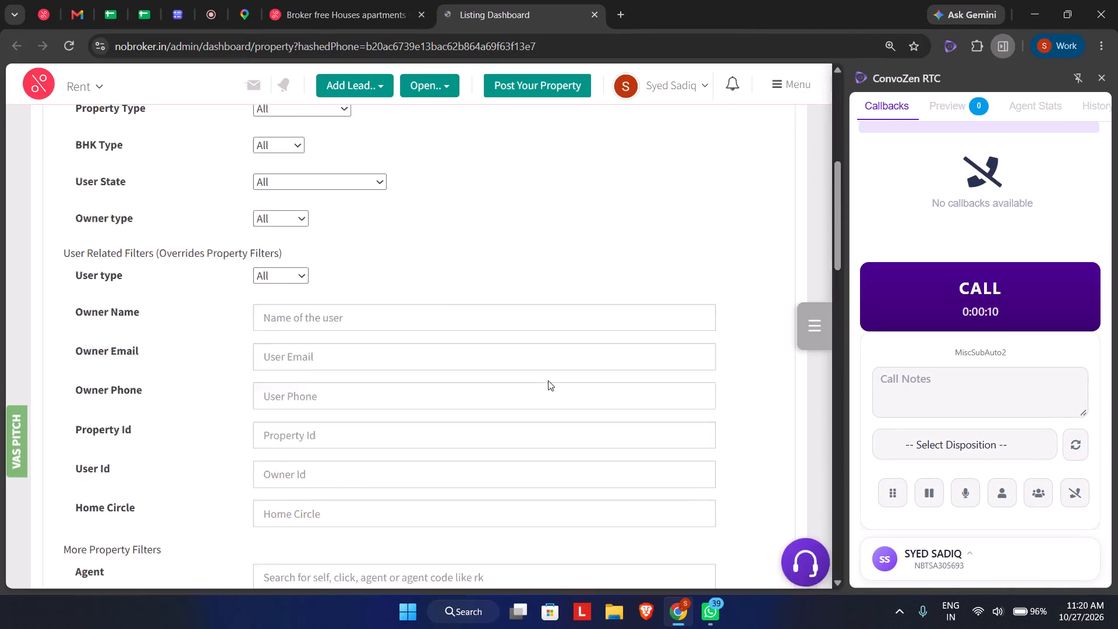
scroll(548, 380, down, 16)
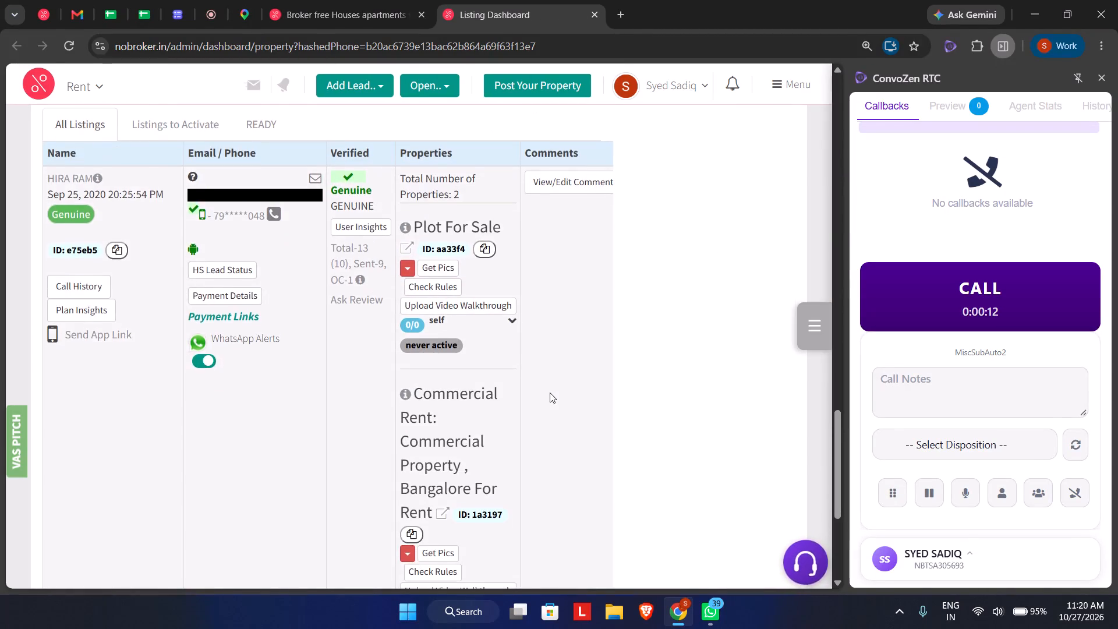
scroll(550, 393, down, 5)
scroll(550, 393, up, 2)
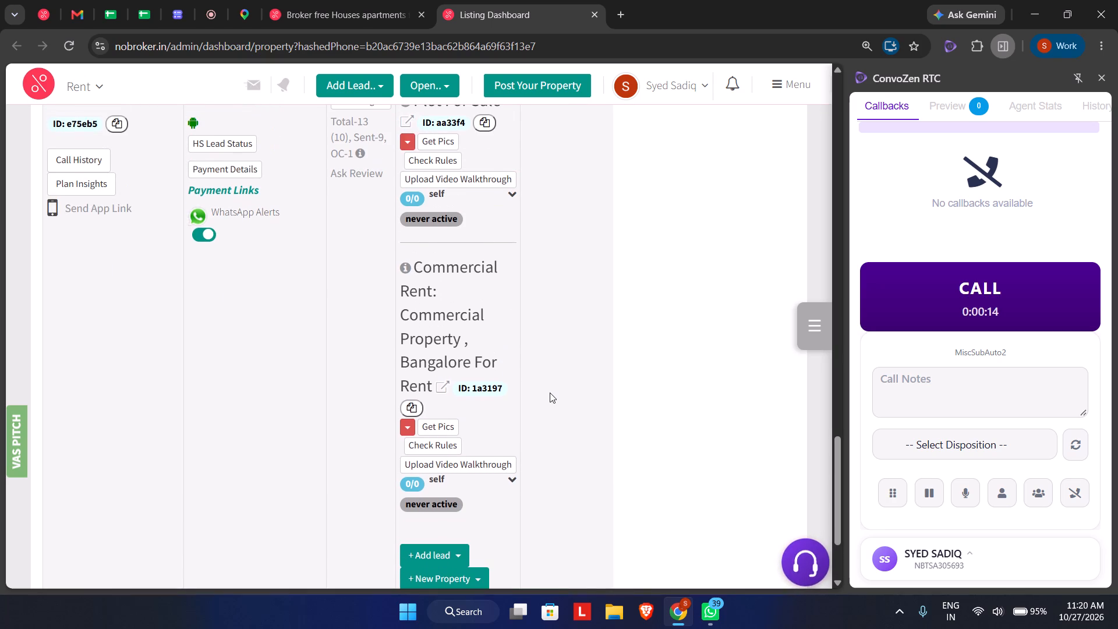
click(596, 13)
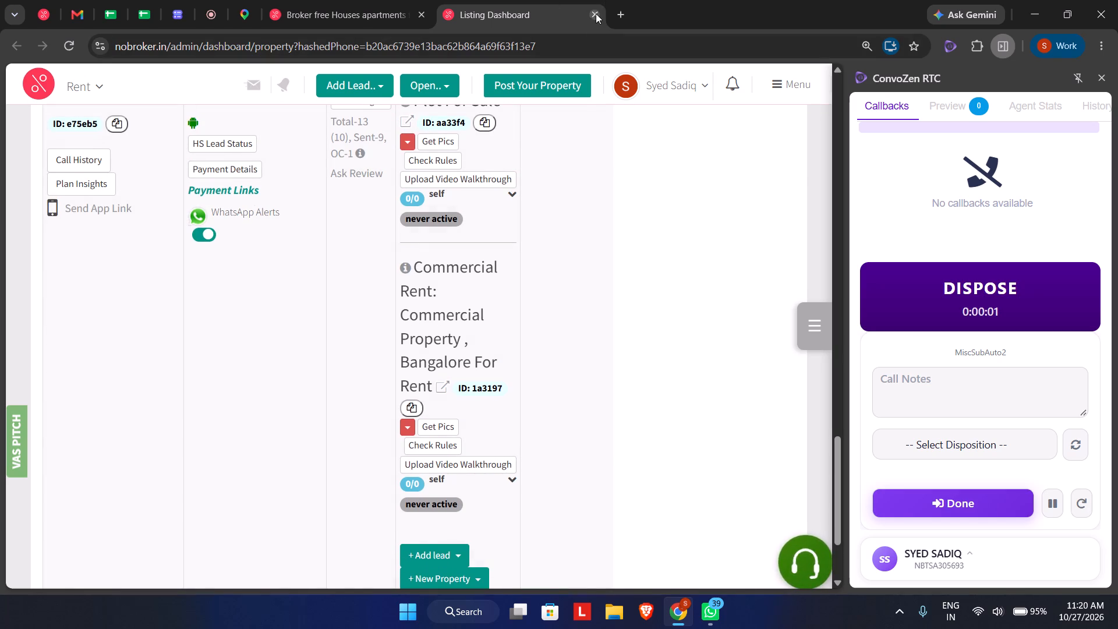
Set this commercial-rent lead's state to In Progress with substate NOTPICK.
click(329, 411)
click(342, 452)
click(332, 434)
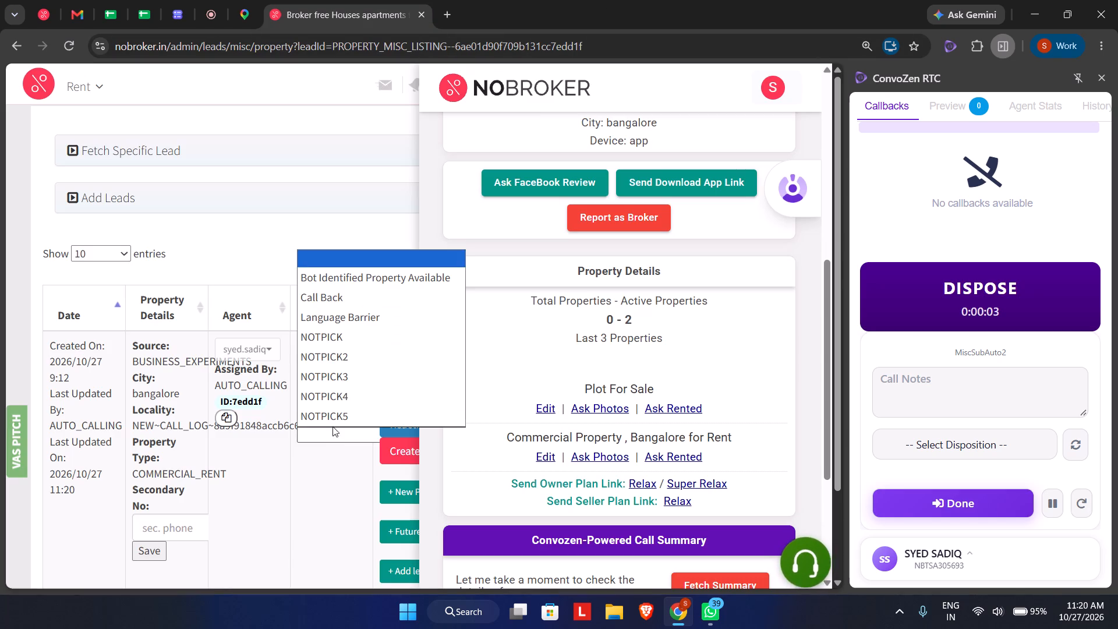
click(358, 338)
Dispose the ended call in ConvoZen as Click Calling, Call Back, Busy or Disconnected and submit it.
drag(932, 384, 937, 392)
click(973, 427)
click(988, 453)
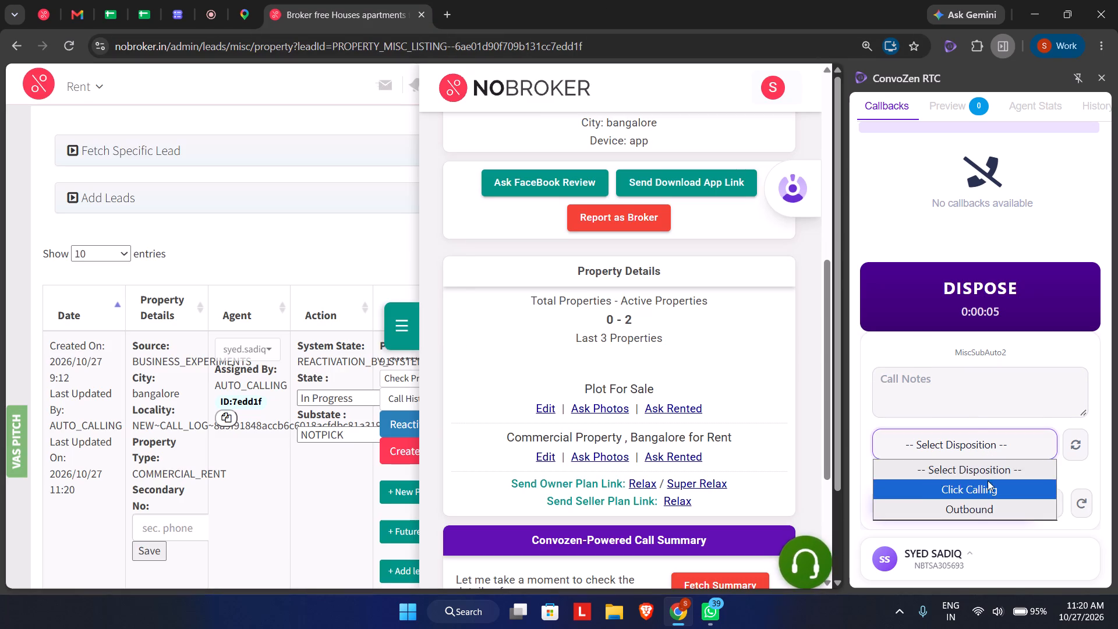
click(985, 487)
click(978, 463)
drag(968, 422, 969, 433)
click(978, 402)
click(982, 441)
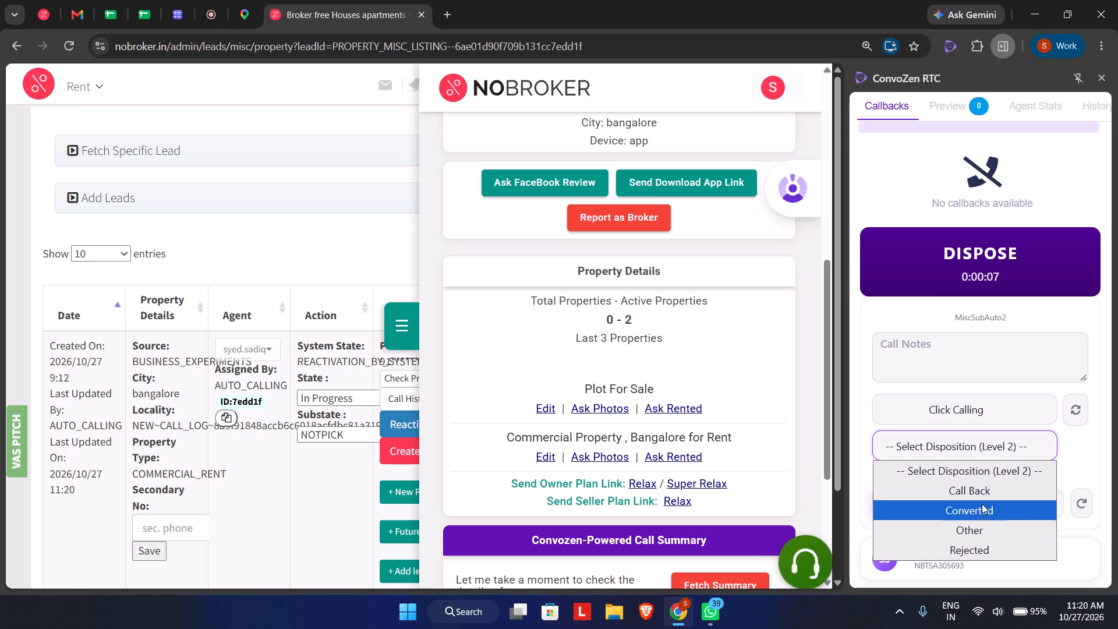
click(983, 486)
click(979, 465)
click(978, 453)
click(894, 257)
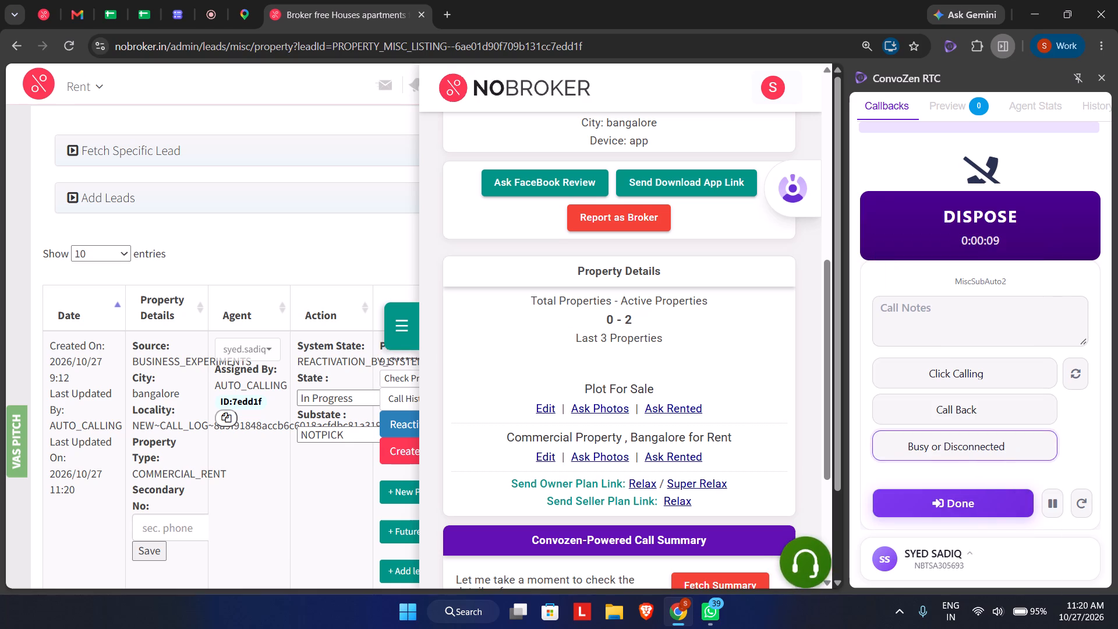
click(990, 486)
click(998, 510)
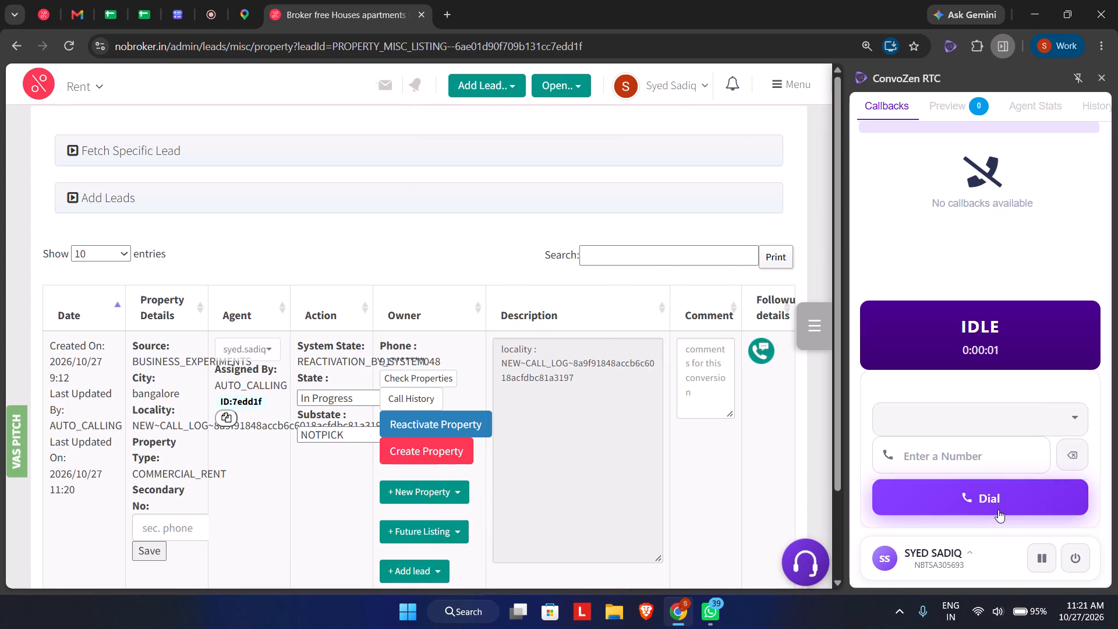
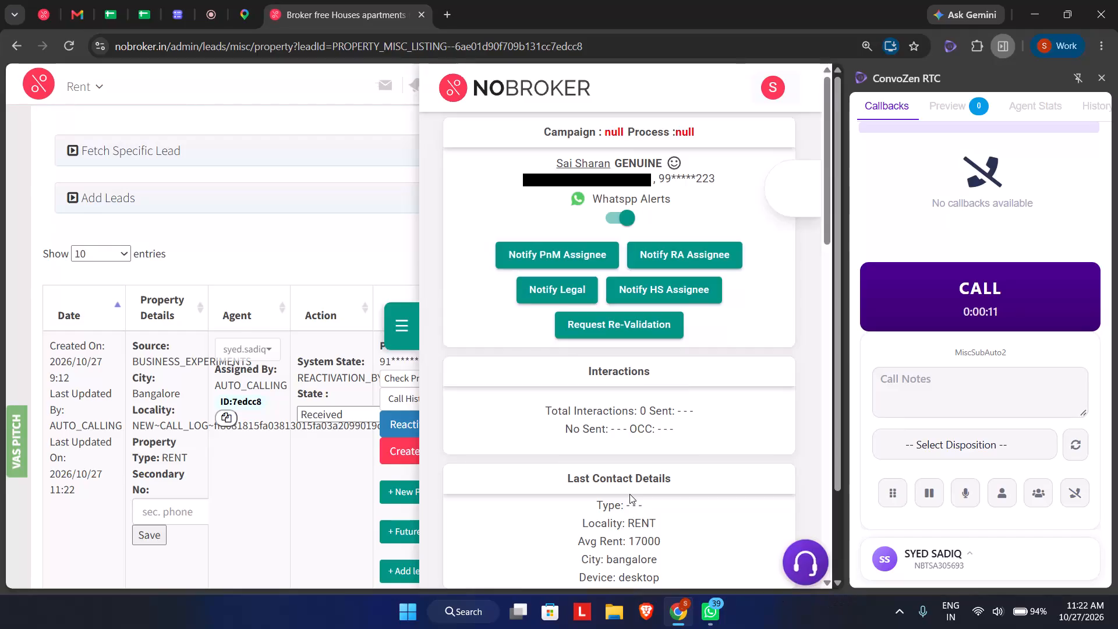
Check the lead owner's contact and property details and open their listings to examine the 3 BHK rental property.
scroll(629, 494, down, 5)
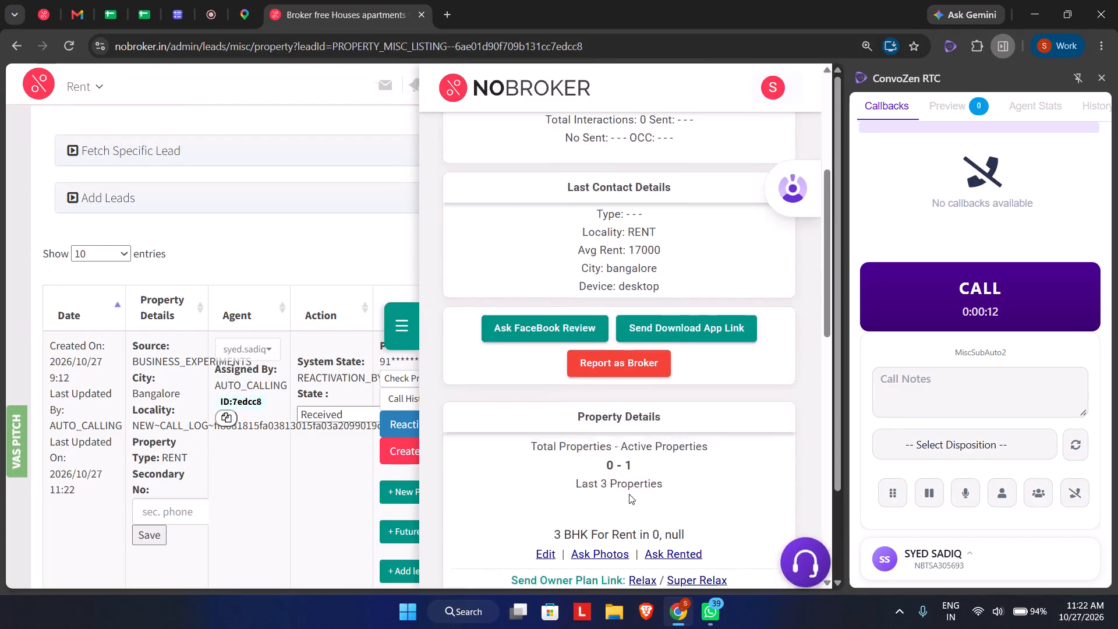
scroll(629, 494, down, 1)
scroll(629, 494, up, 3)
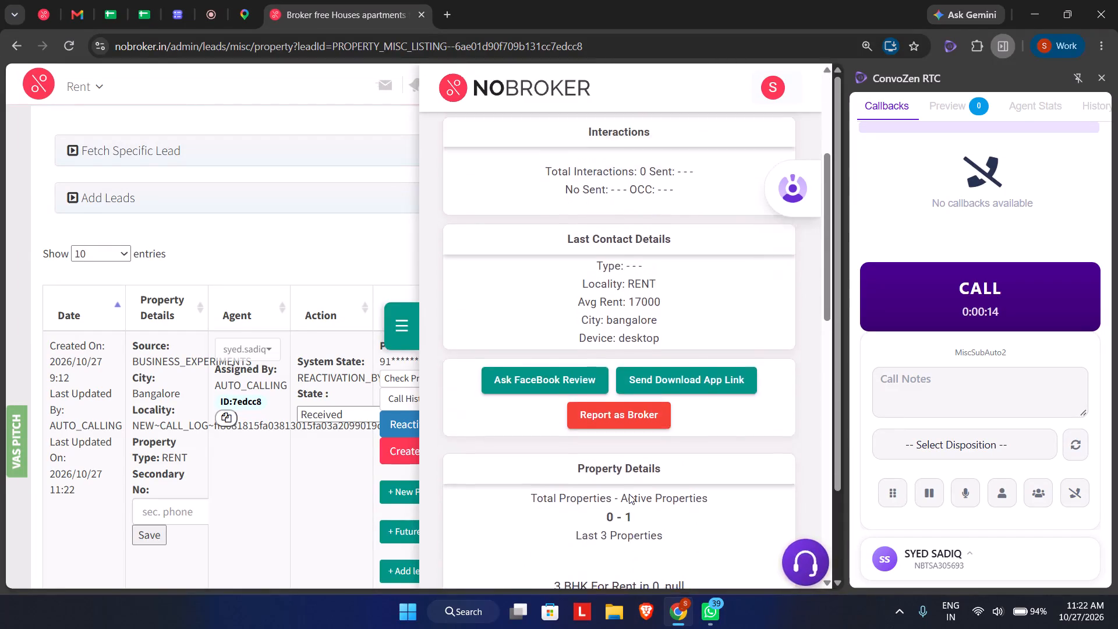
scroll(629, 494, up, 6)
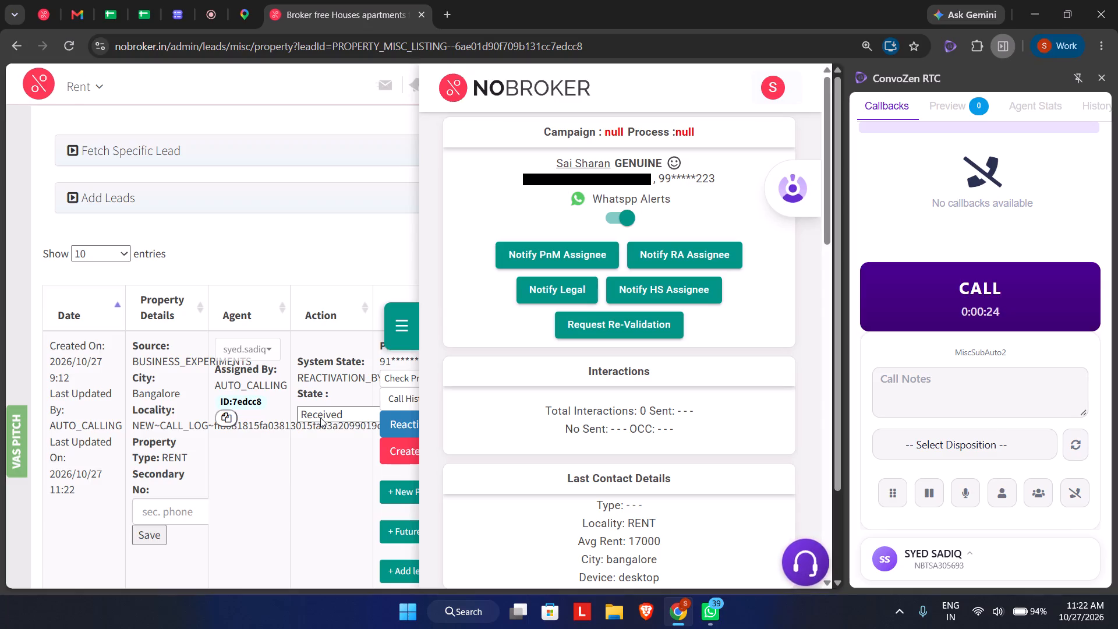
click(399, 376)
scroll(593, 408, down, 3)
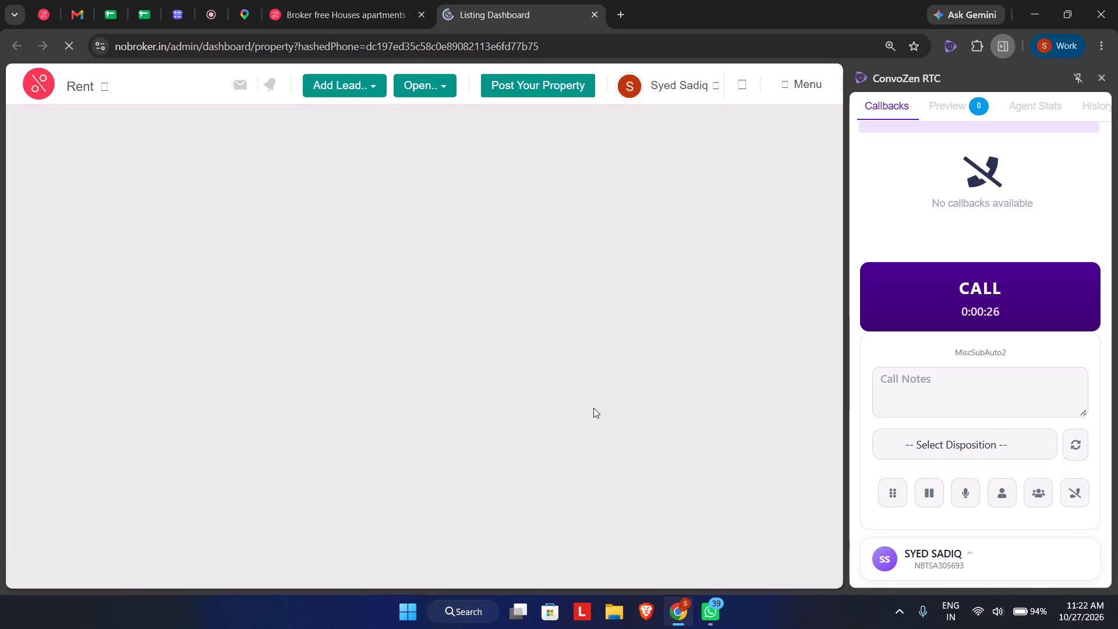
scroll(593, 408, down, 20)
scroll(593, 408, down, 7)
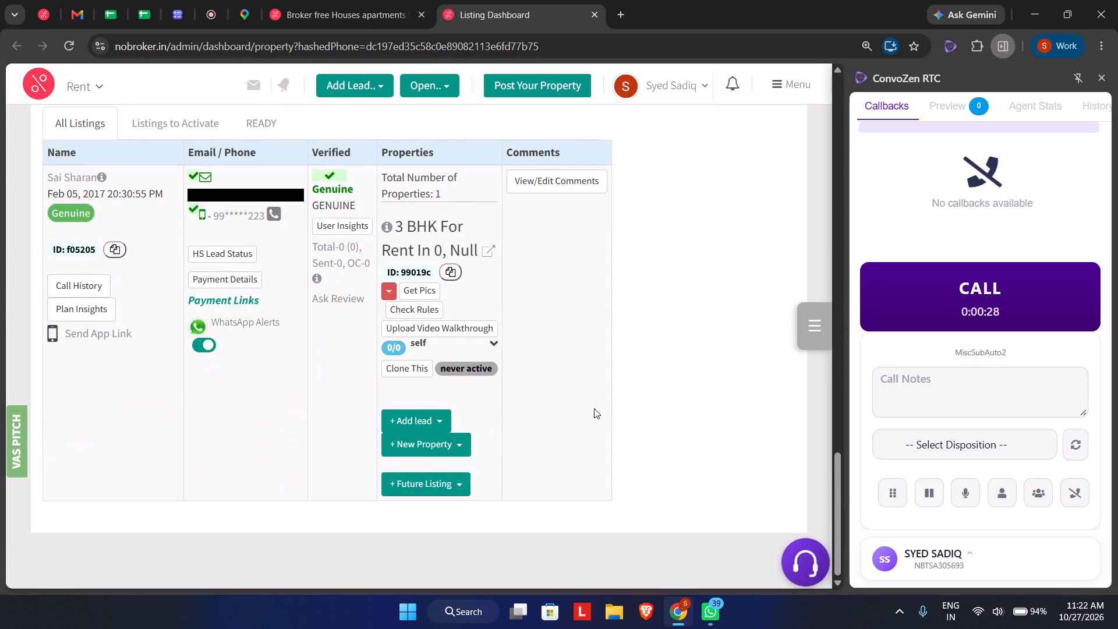
click(589, 13)
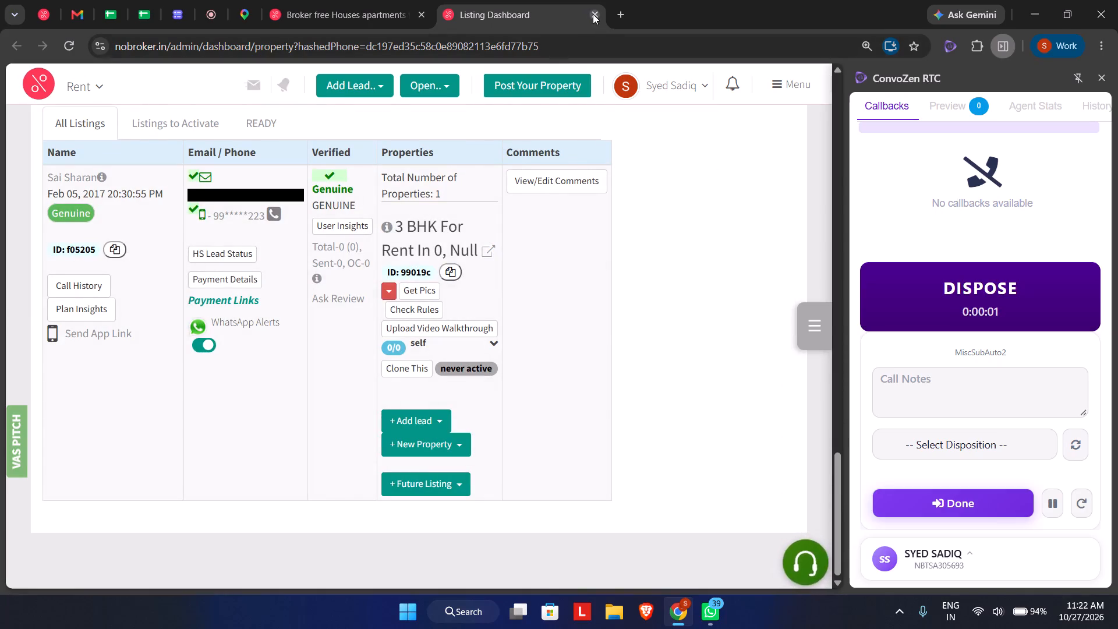
click(595, 16)
Set this 3 BHK rent lead's state to Rejected with substate Rented Out.
click(345, 400)
click(349, 412)
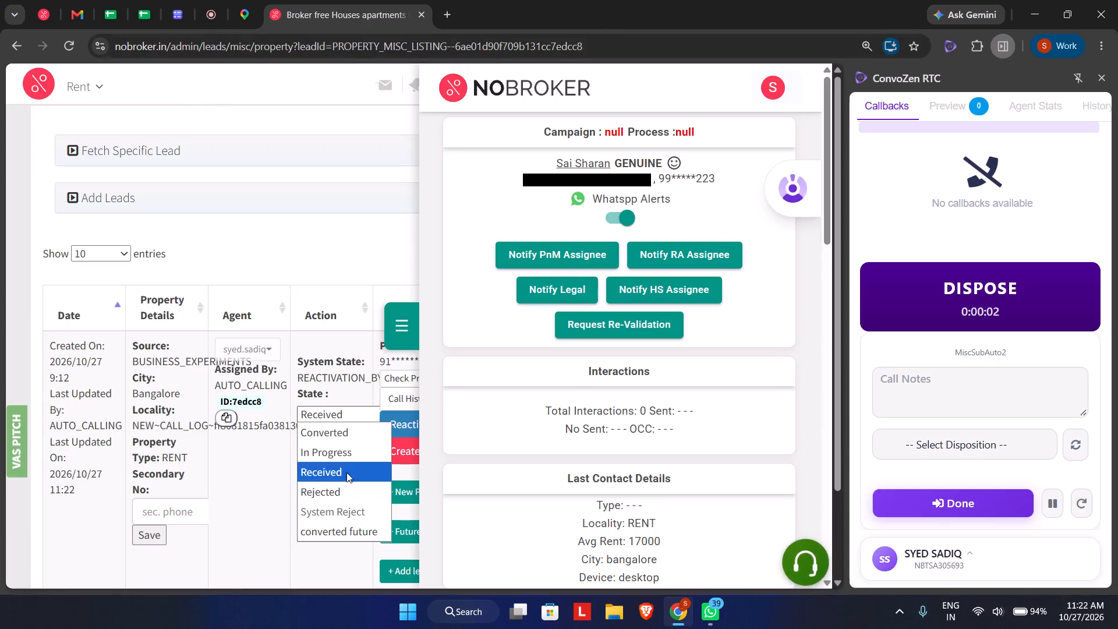
click(345, 490)
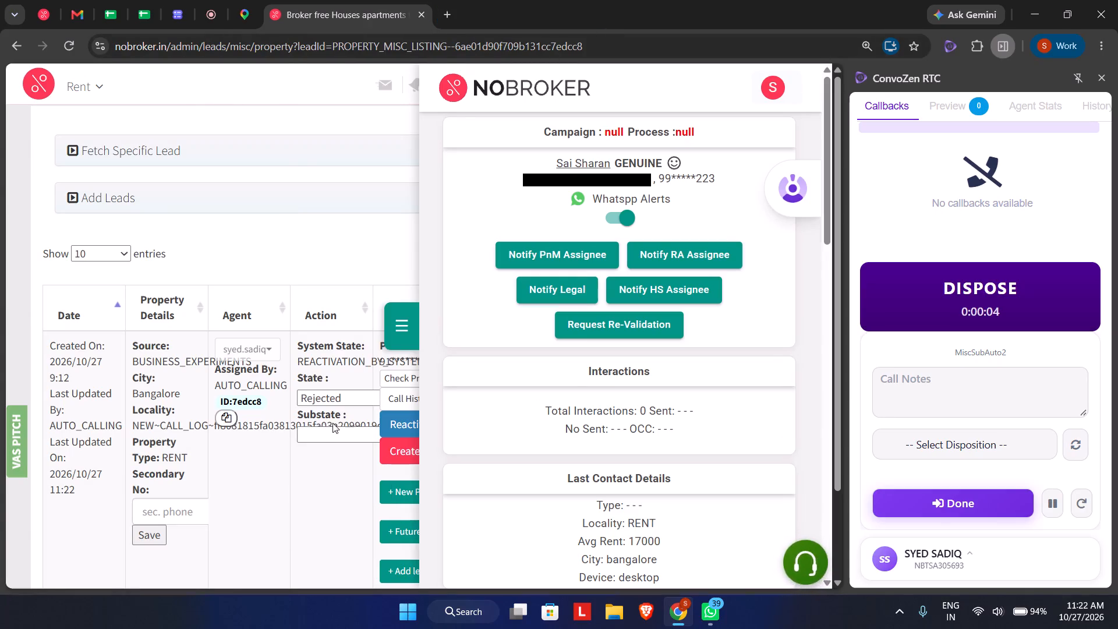
click(332, 423)
click(332, 440)
click(346, 341)
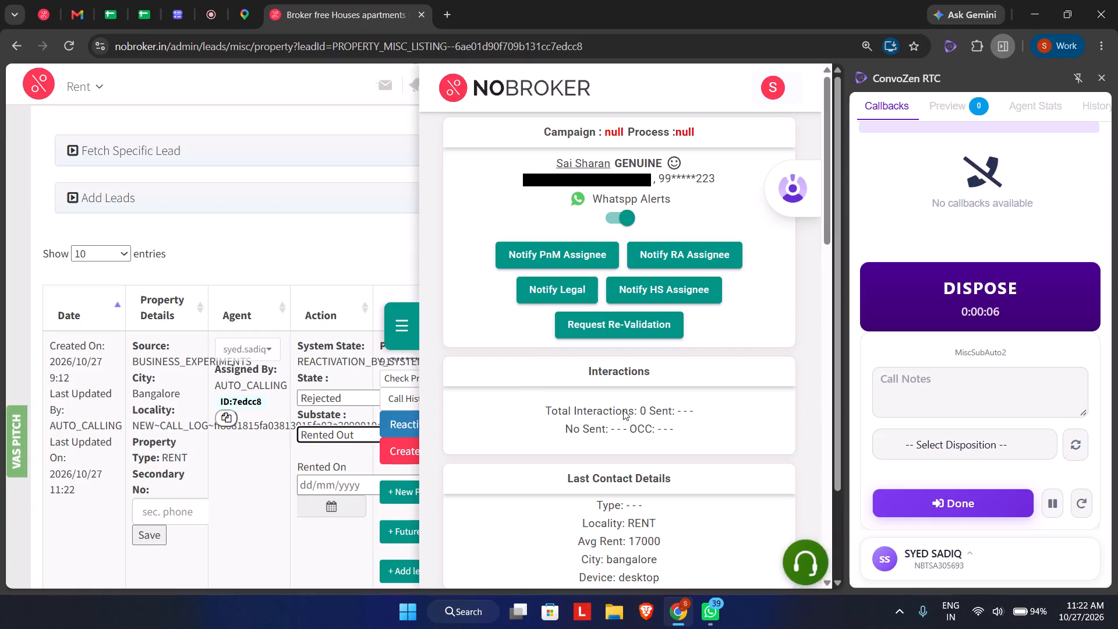
Dispose the ended call in ConvoZen as Click Calling, Rejected, Rented Out and submit it.
click(999, 435)
click(985, 496)
click(984, 459)
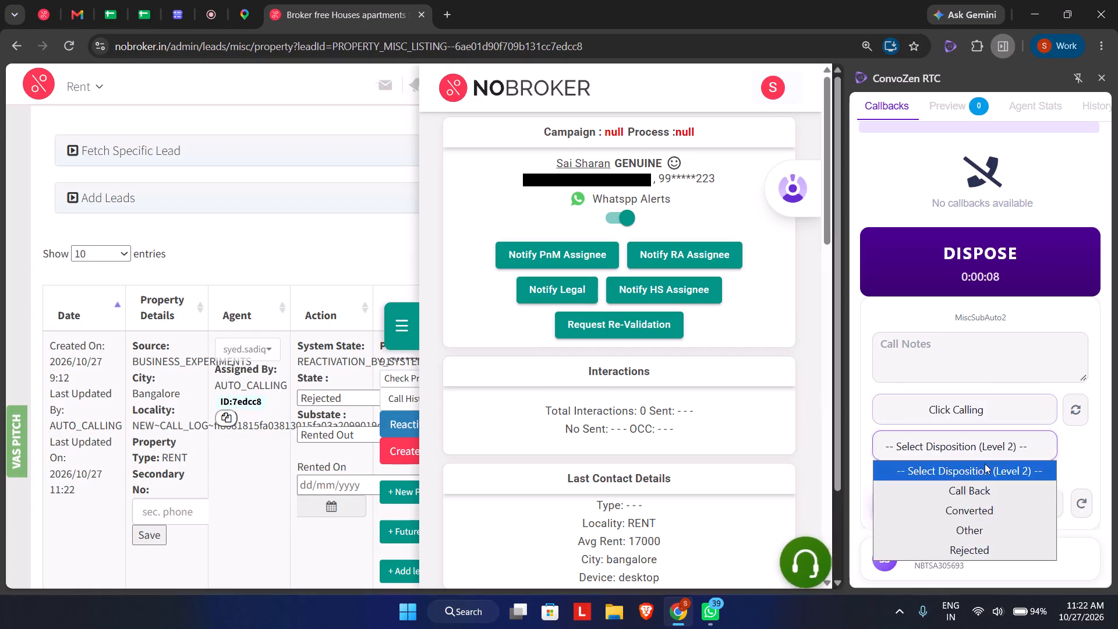
click(968, 555)
click(958, 436)
click(947, 394)
click(956, 512)
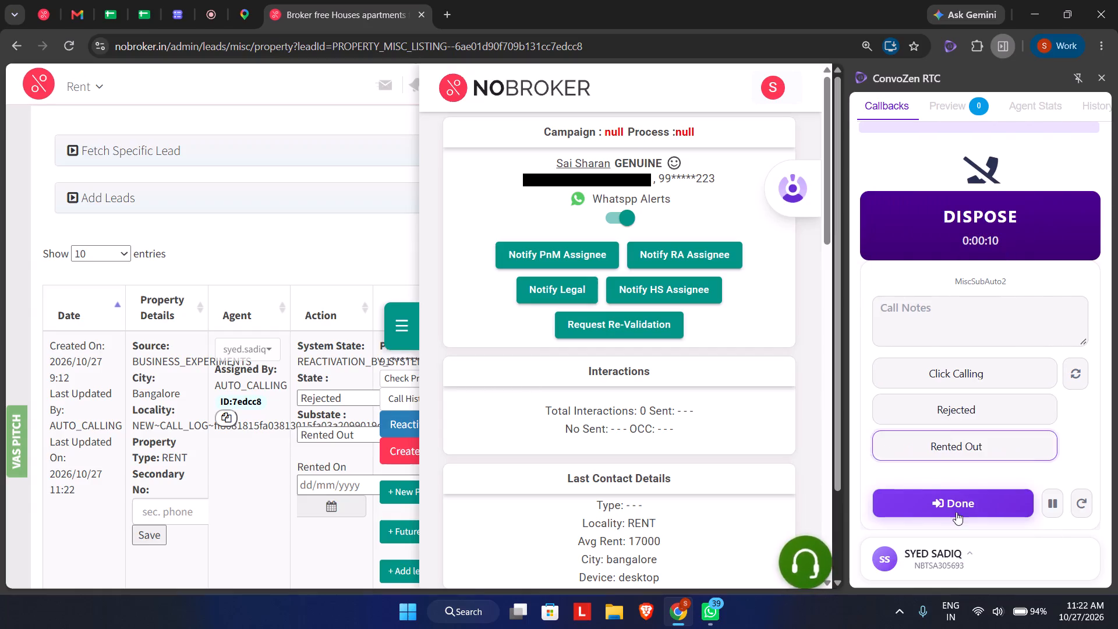
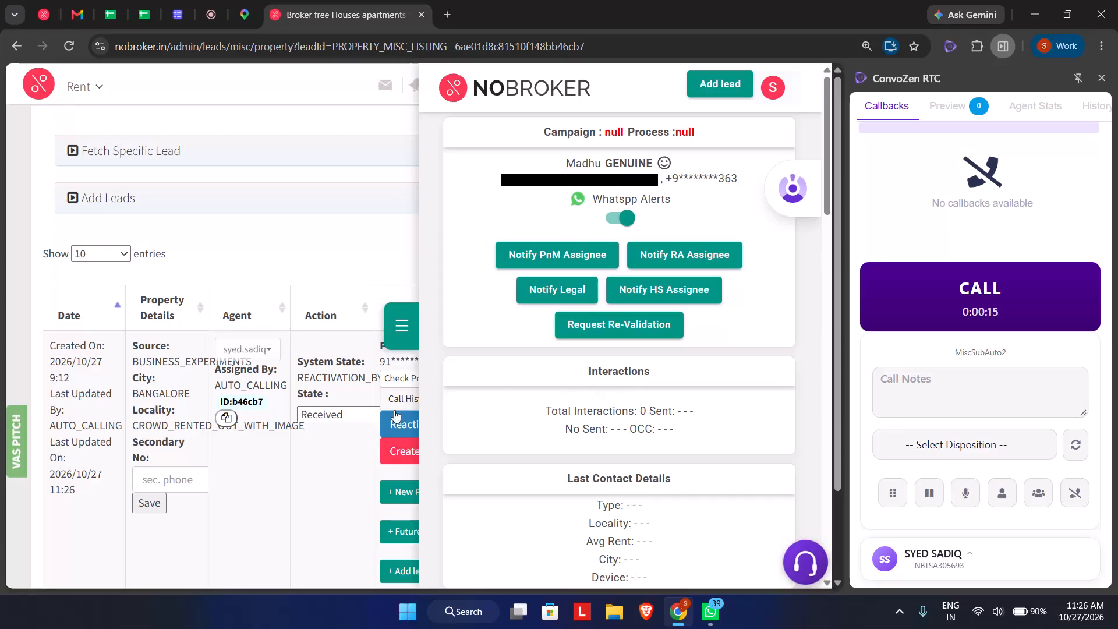
click(336, 411)
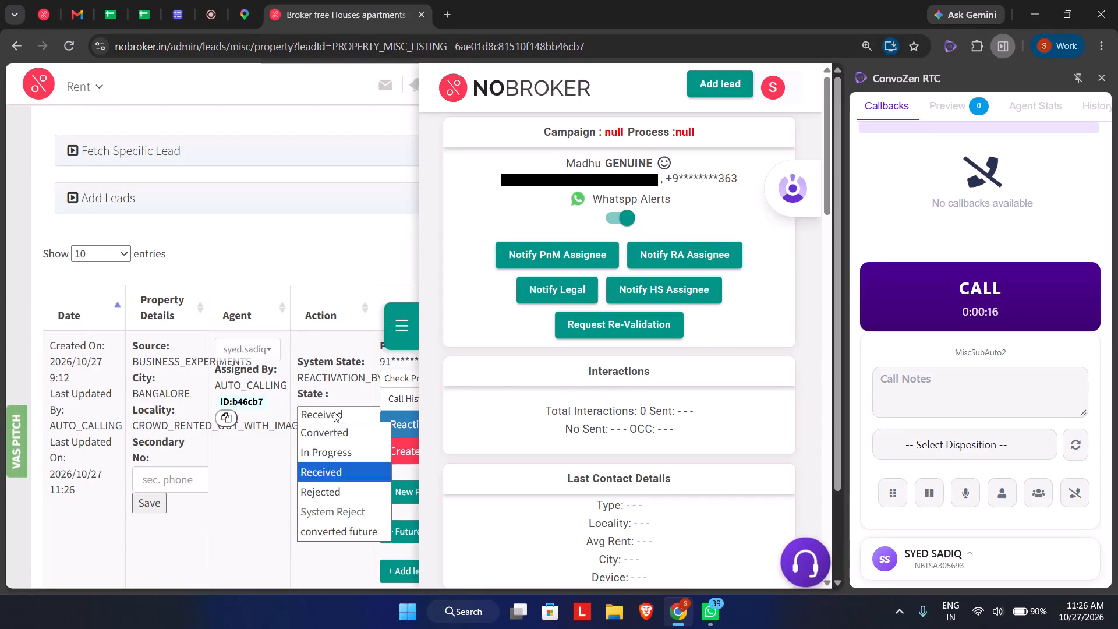
click(311, 445)
click(323, 439)
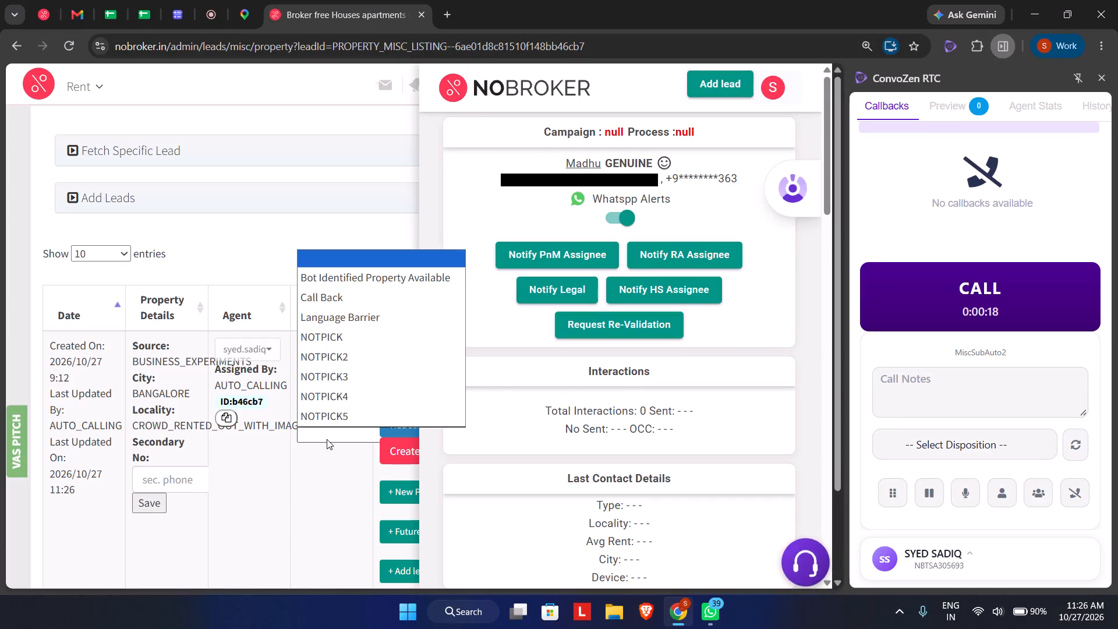
click(347, 336)
Dispose the unanswered call in ConvoZen as Outbound, Not Picked, Voice Mail, end the call and submit the disposition.
click(923, 434)
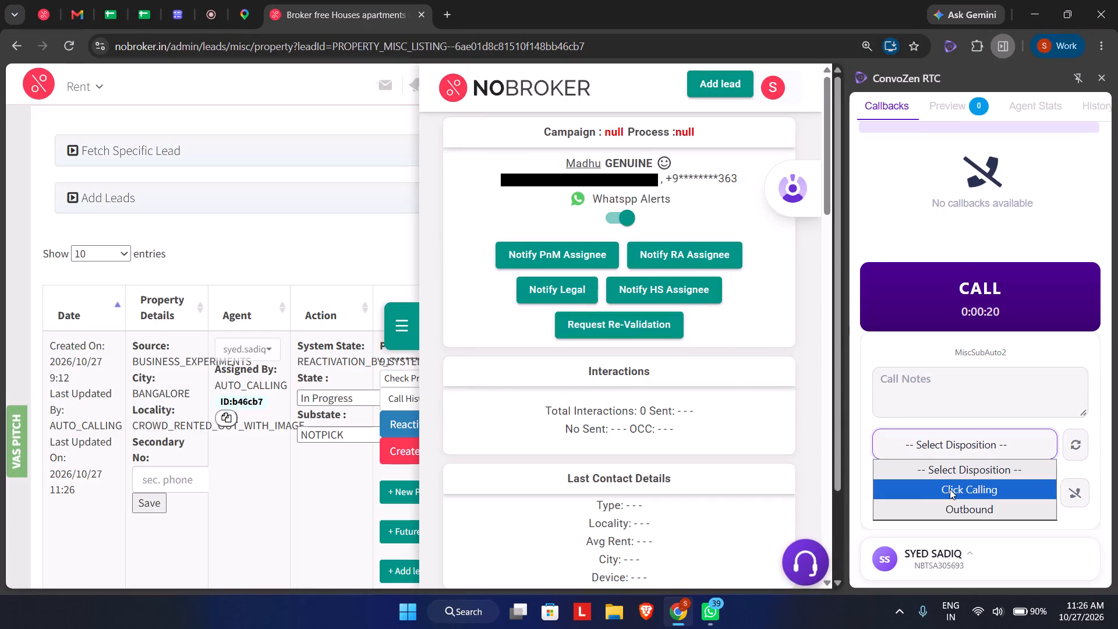
drag(950, 489, 954, 505)
click(950, 446)
click(949, 489)
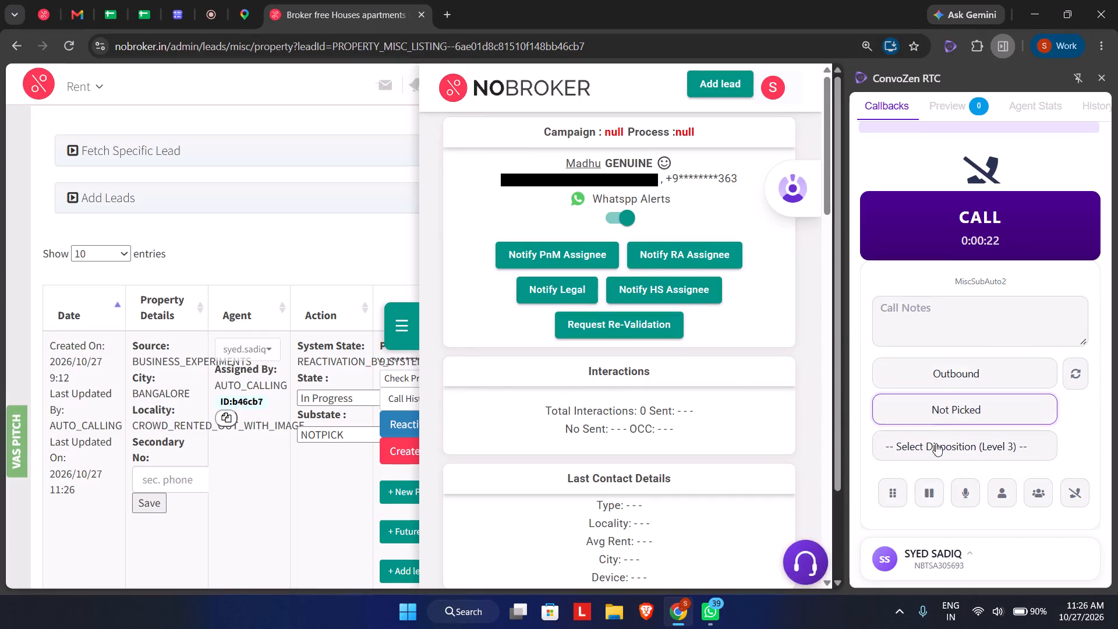
click(935, 440)
double_click(970, 540)
click(1069, 494)
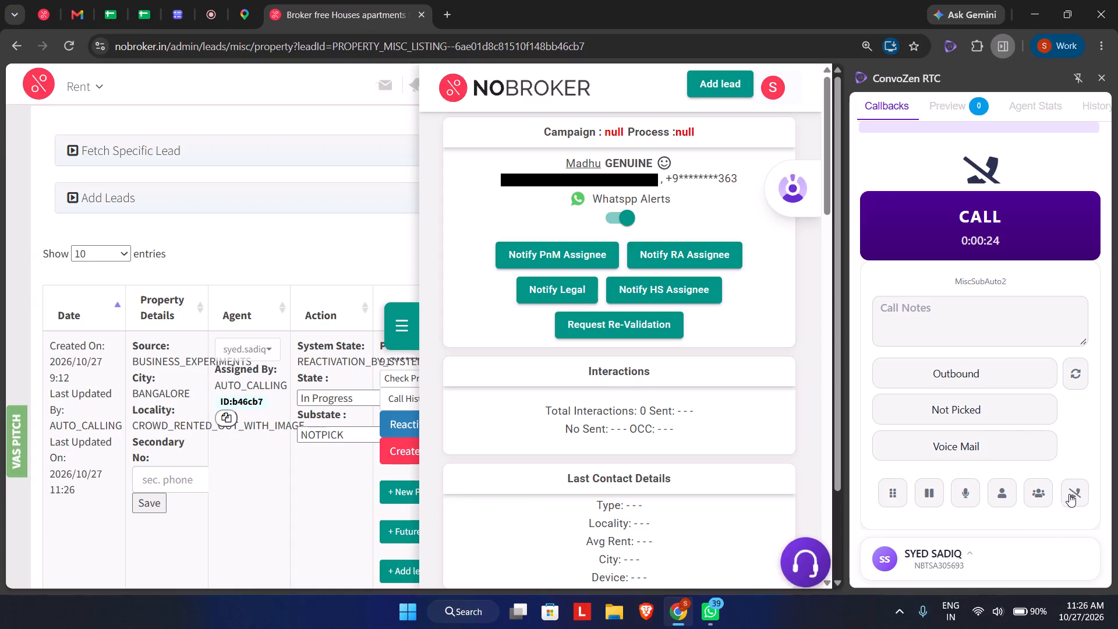
click(984, 495)
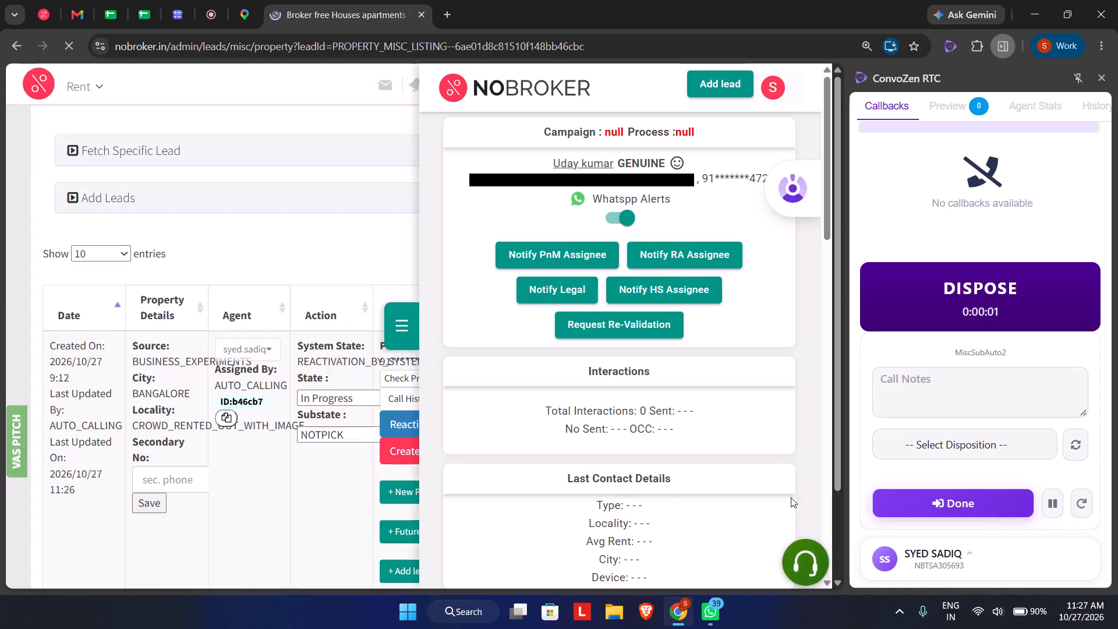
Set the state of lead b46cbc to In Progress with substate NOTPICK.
click(321, 414)
click(344, 457)
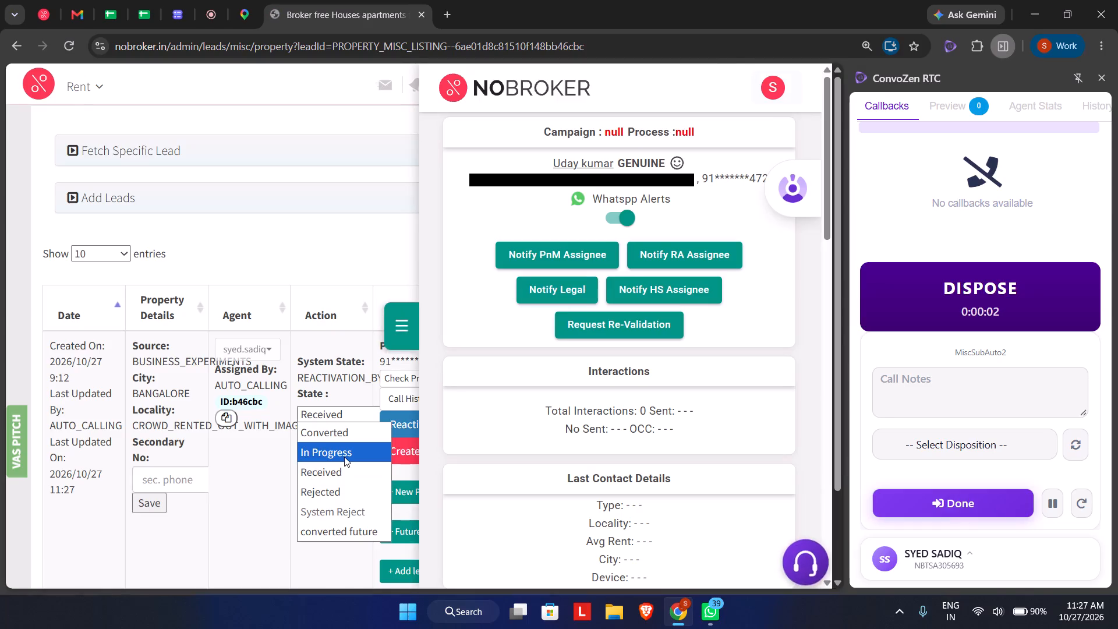
click(337, 443)
click(337, 437)
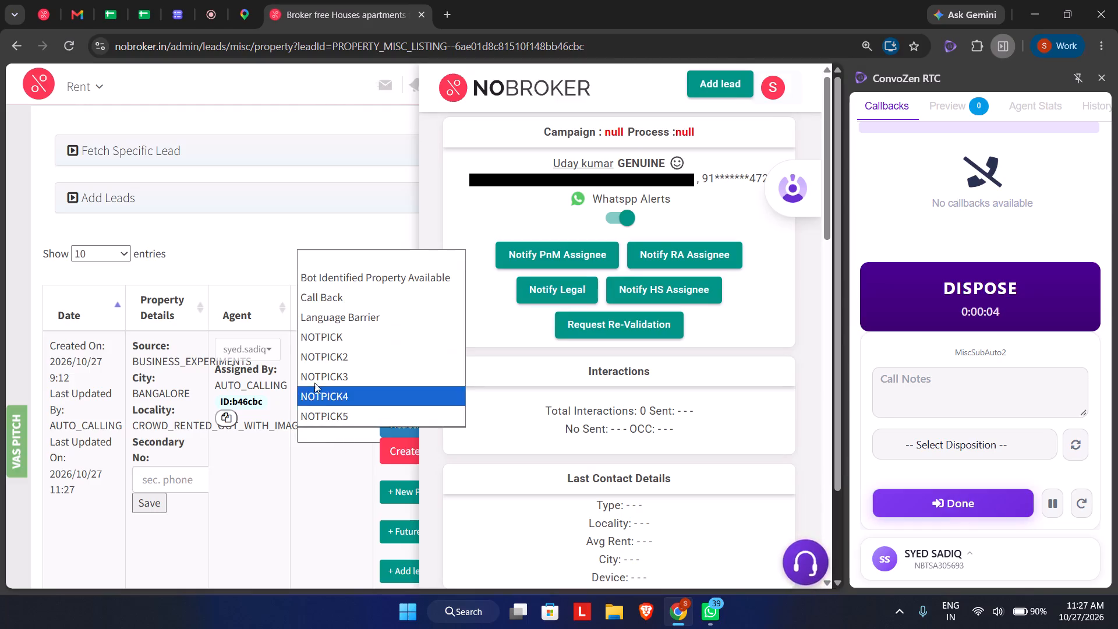
click(323, 333)
Dispose the ended call in ConvoZen as Click Calling, Other, Auto Dispose and submit it.
click(918, 443)
click(926, 490)
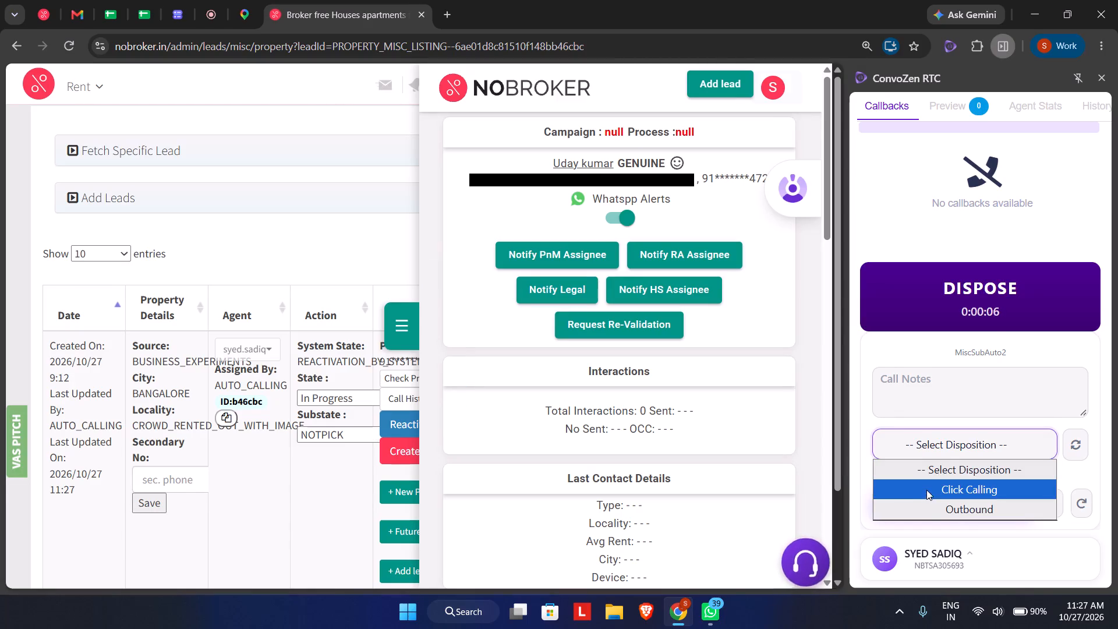
click(933, 446)
click(958, 527)
click(932, 457)
click(935, 486)
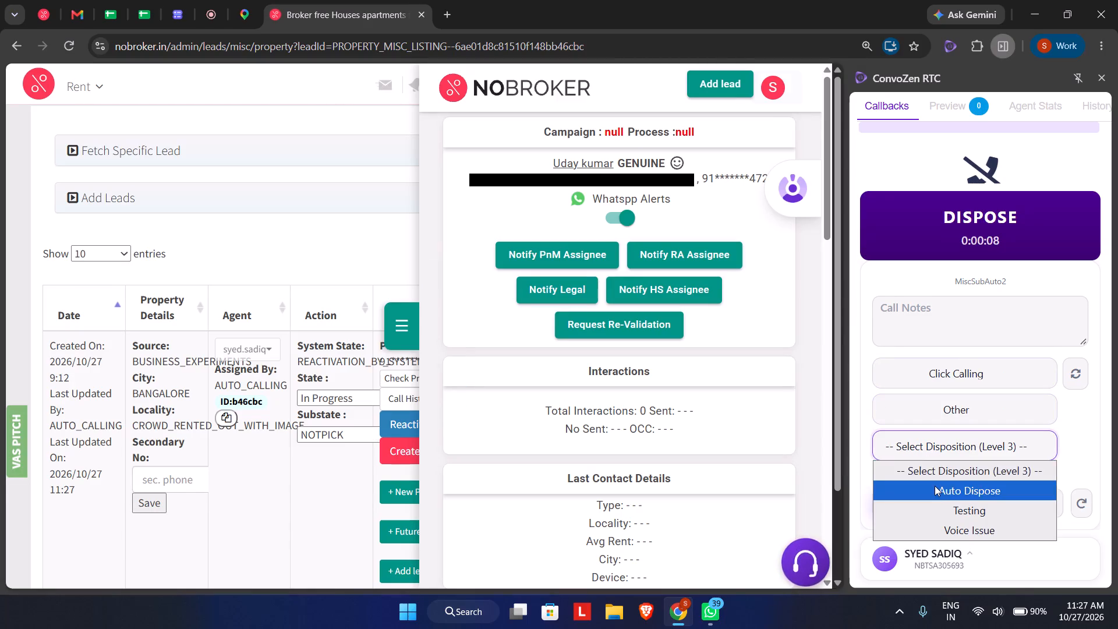
click(937, 495)
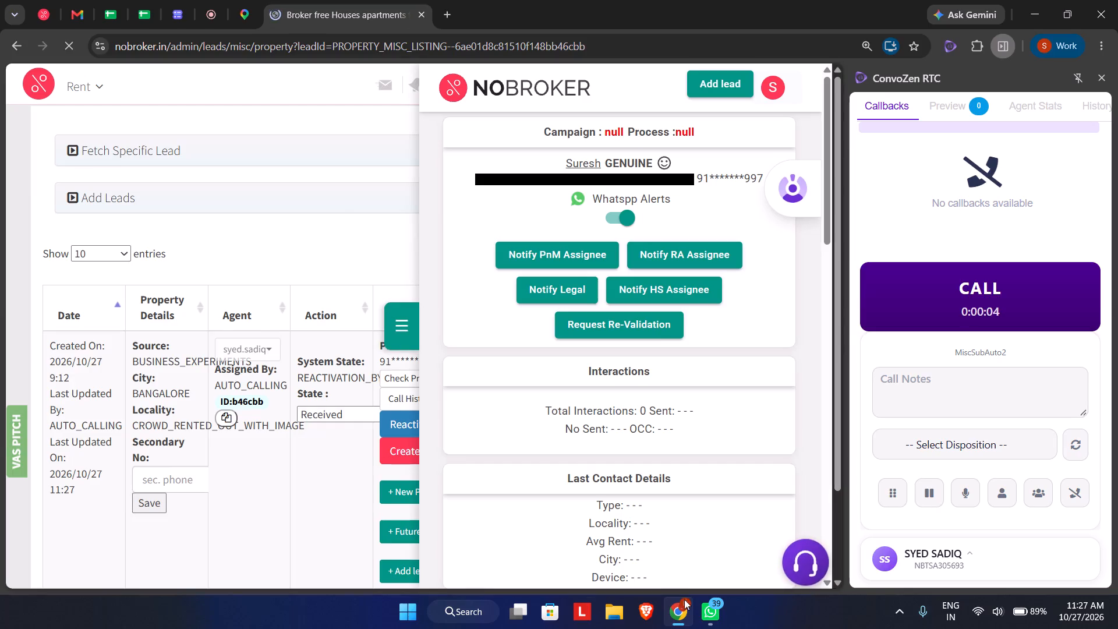
click(345, 414)
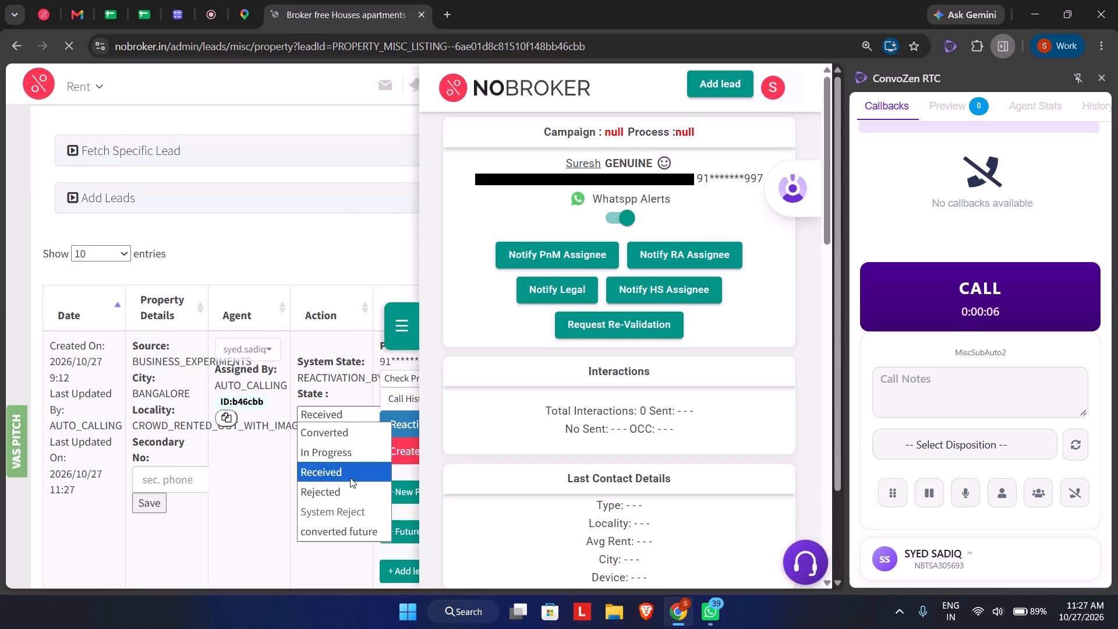
double_click(348, 489)
click(342, 400)
double_click(334, 435)
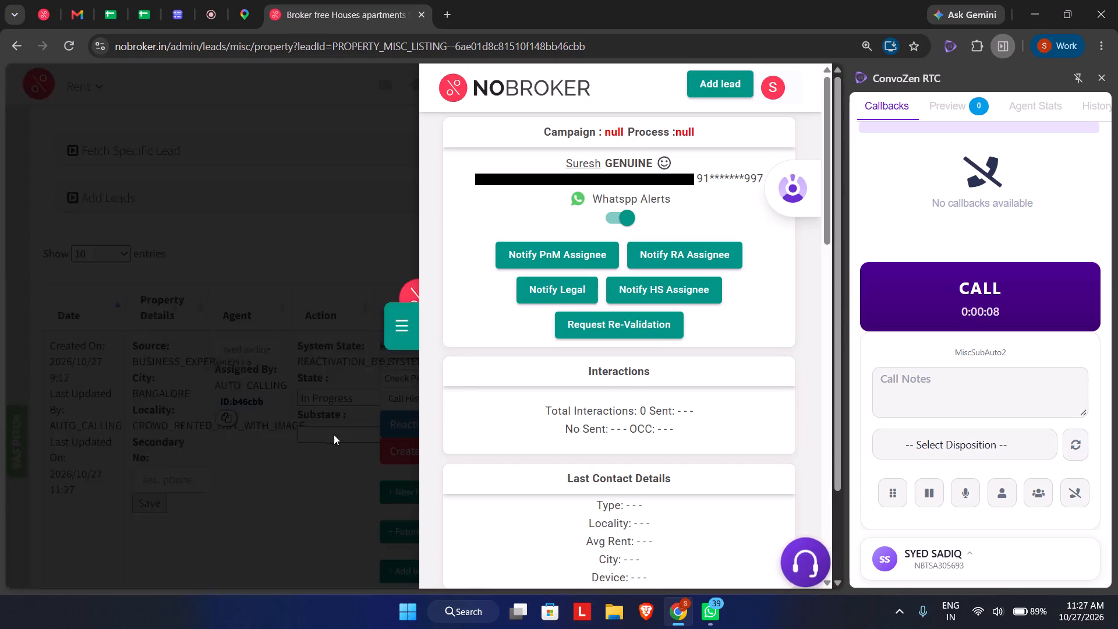
drag(328, 339, 331, 344)
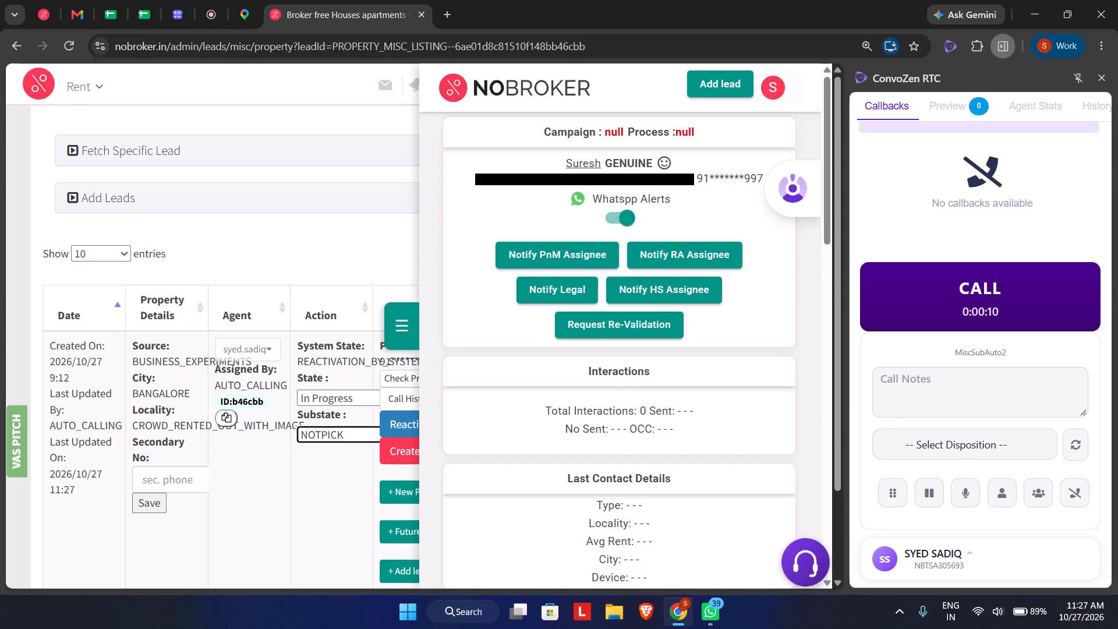
Dispose the unanswered call in ConvoZen as Outbound, Not Picked, Voice Mail and end the call.
click(954, 436)
click(968, 504)
click(978, 458)
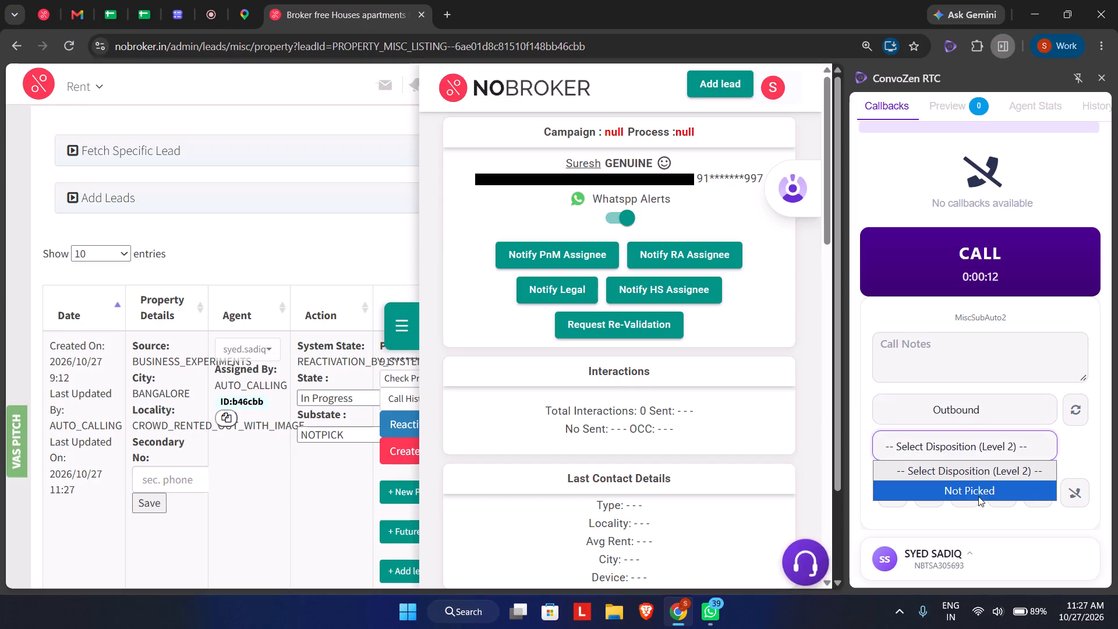
click(978, 496)
click(967, 449)
double_click(972, 539)
click(1088, 503)
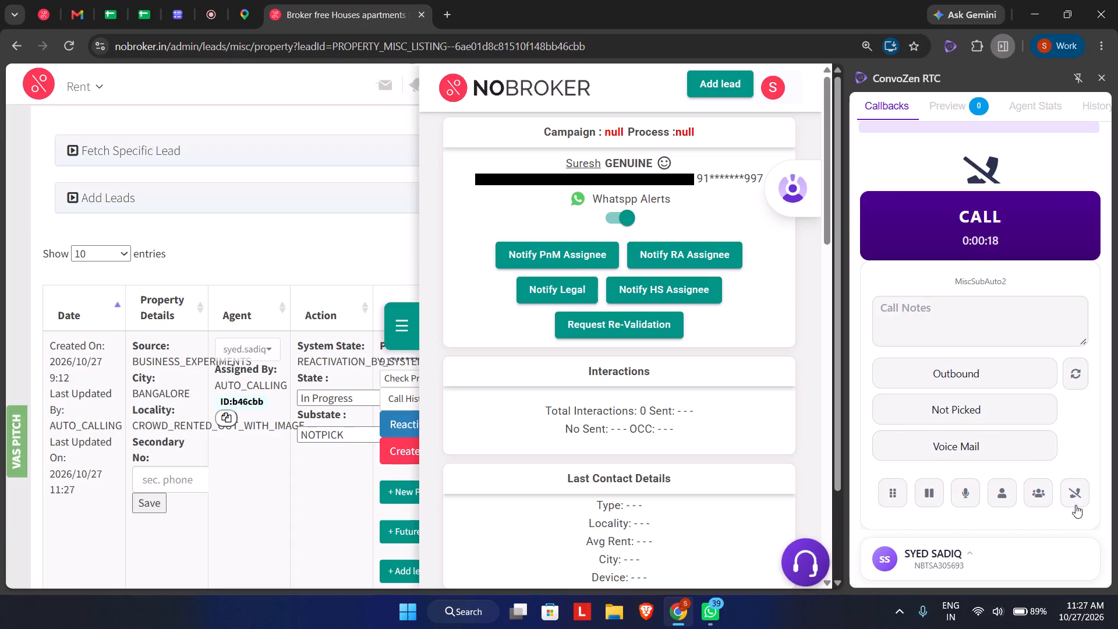
End the unanswered call in ConvoZen and submit its Outbound, Not Picked, Voice Mail disposition.
click(1075, 505)
click(972, 511)
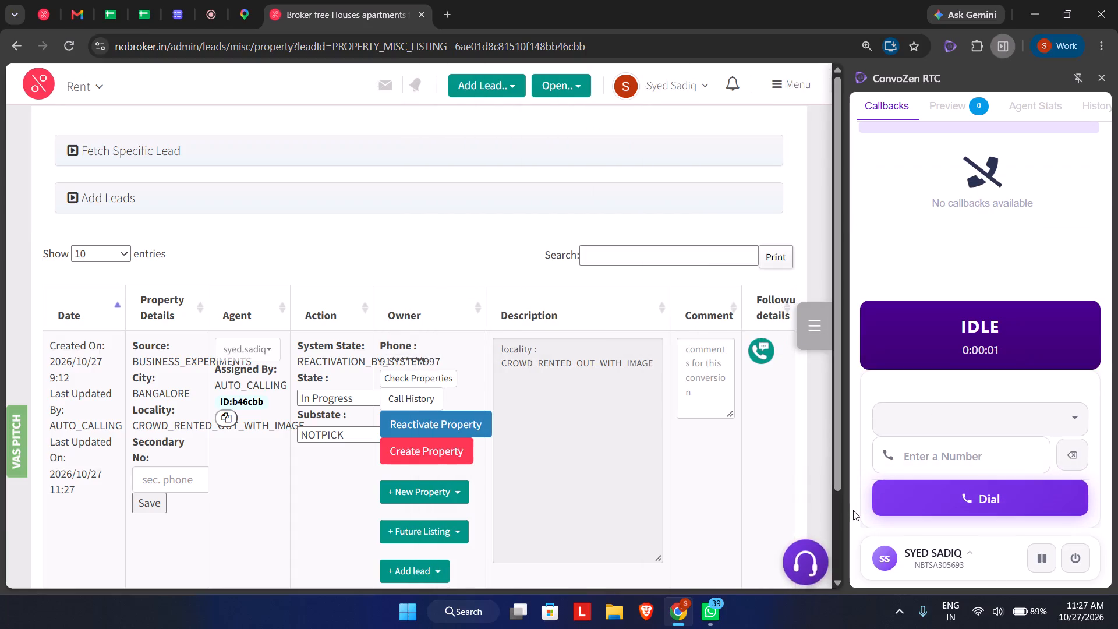
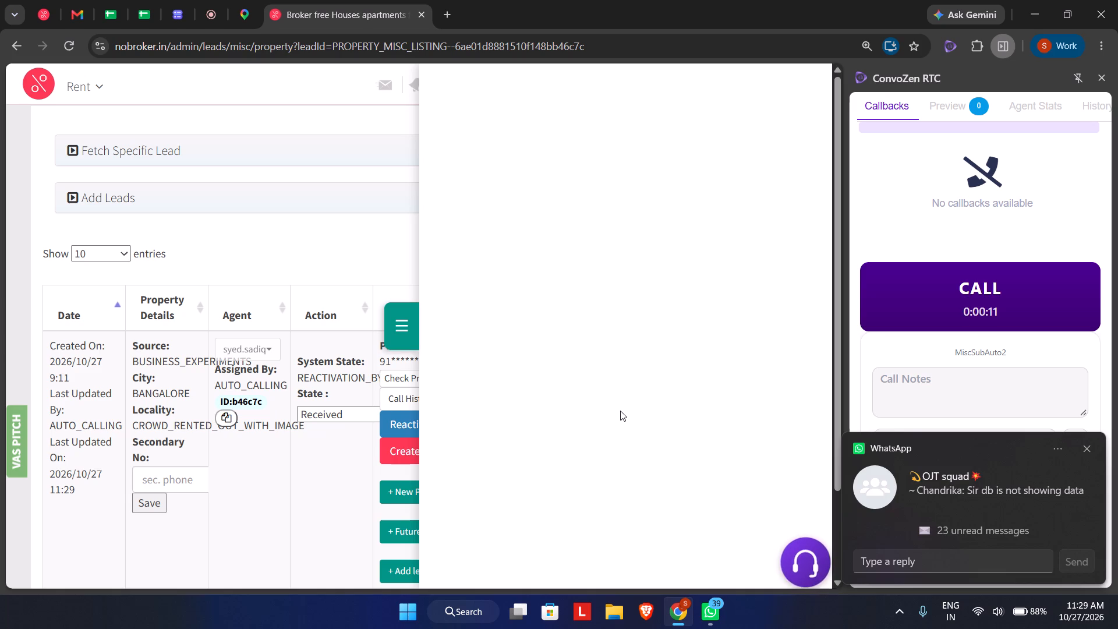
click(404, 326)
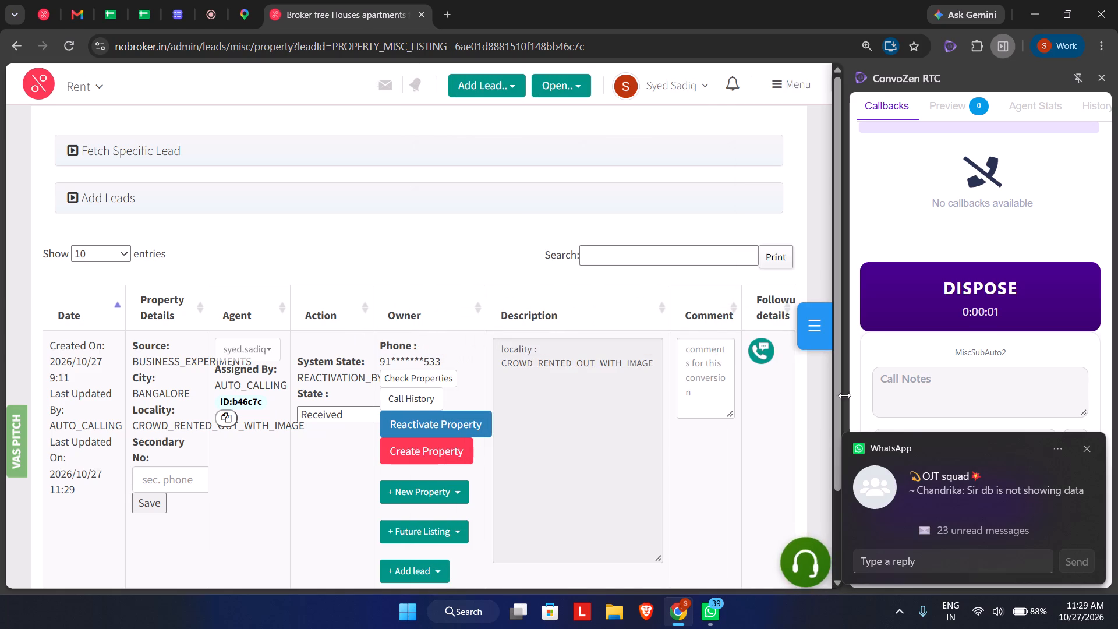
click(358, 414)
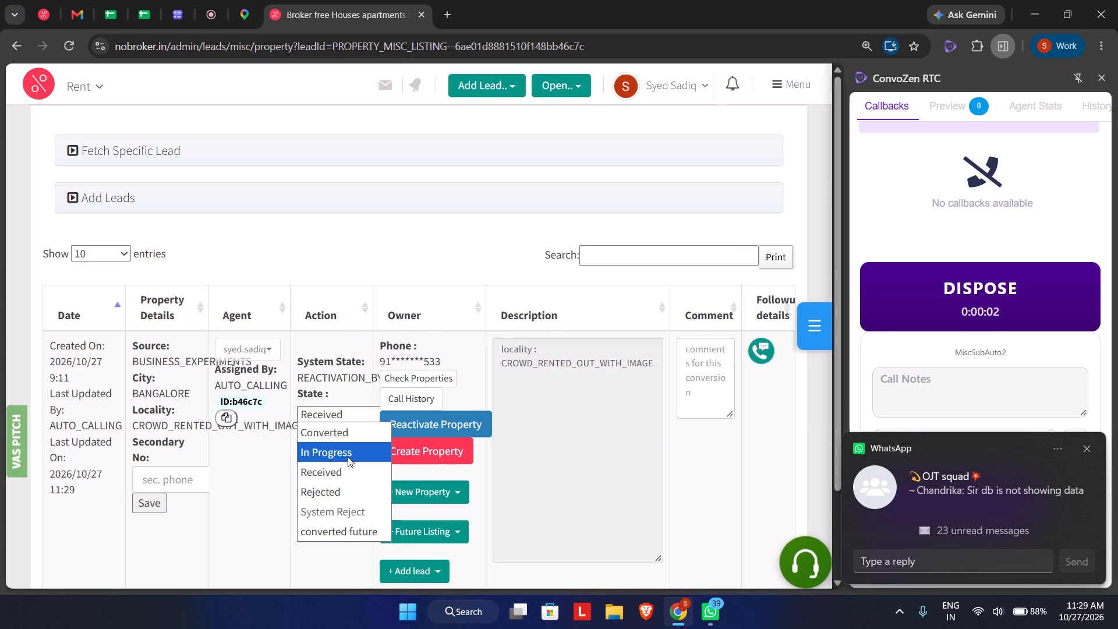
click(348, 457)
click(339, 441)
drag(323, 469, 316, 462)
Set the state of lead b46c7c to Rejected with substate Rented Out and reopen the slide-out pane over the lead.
click(322, 401)
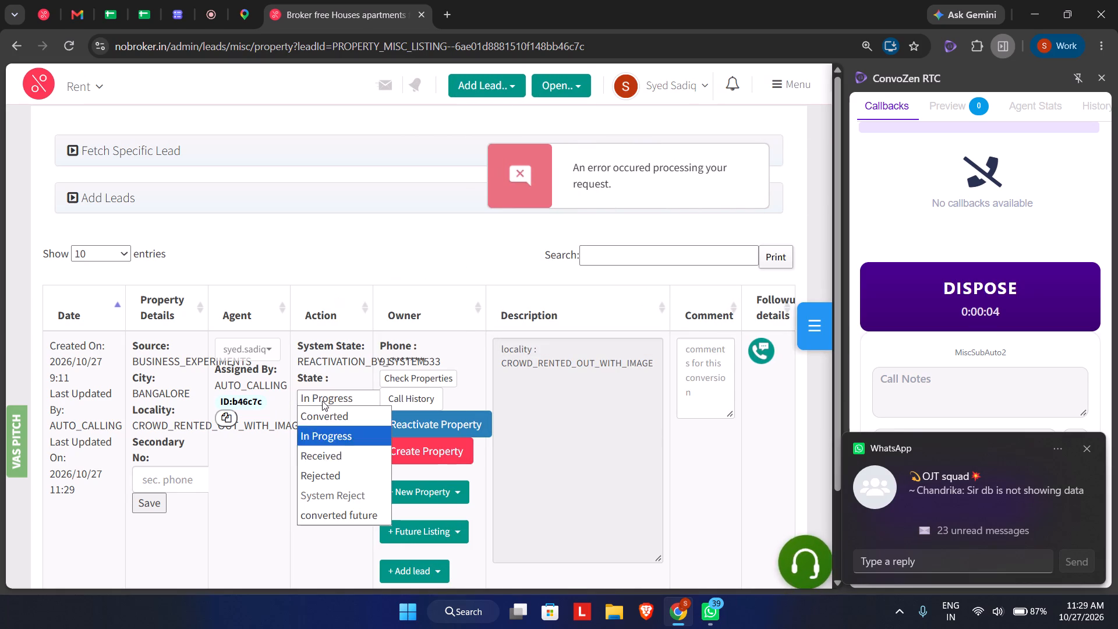
drag(341, 460, 341, 472)
click(348, 432)
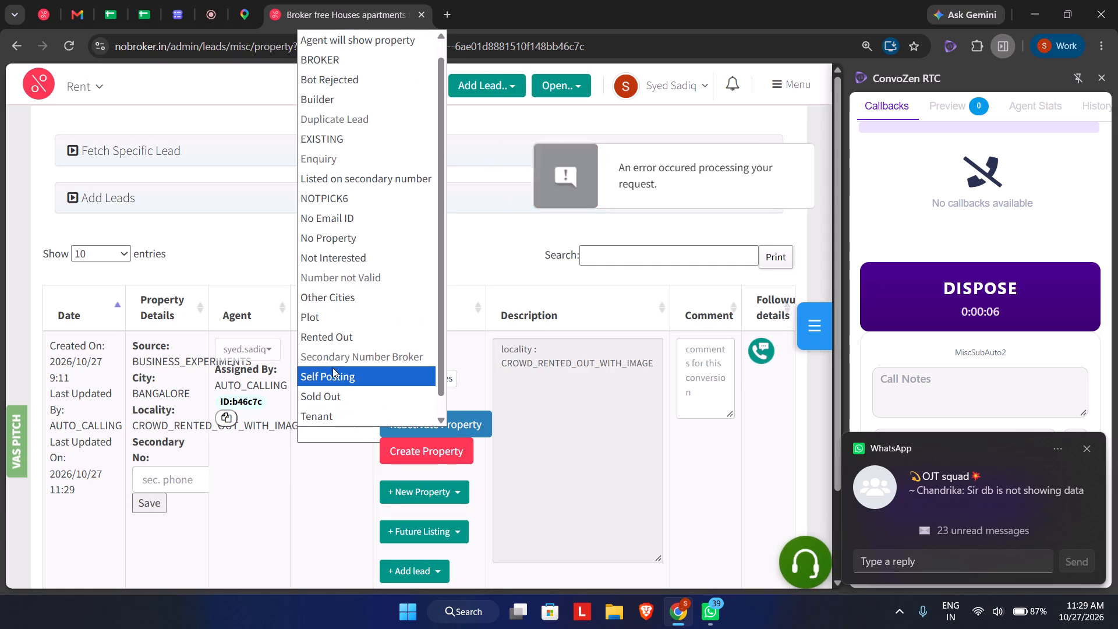
click(329, 331)
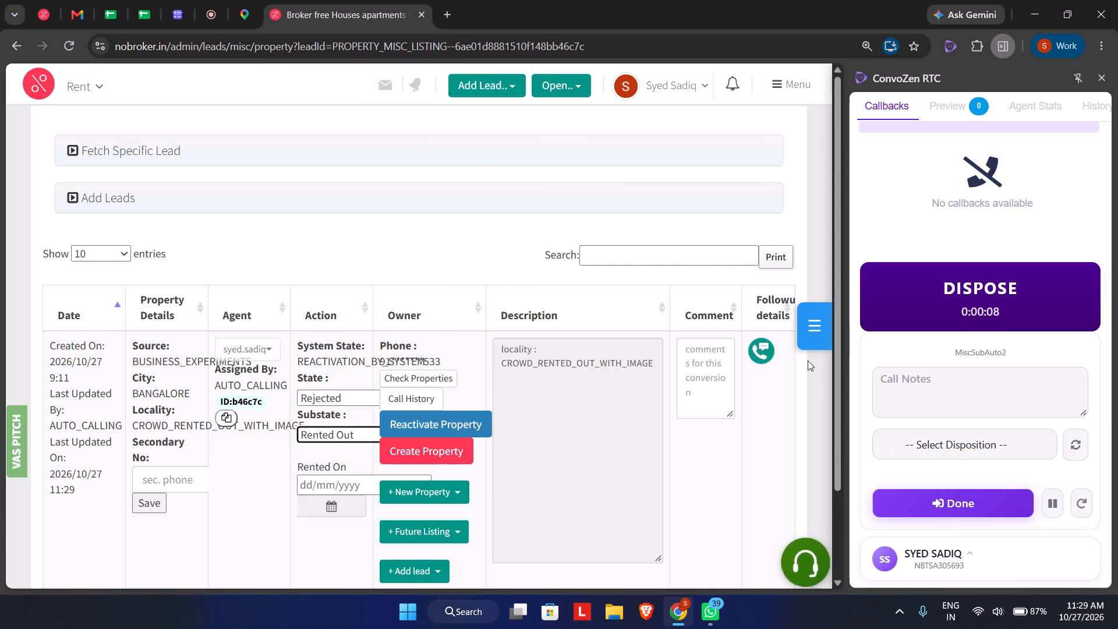
click(799, 324)
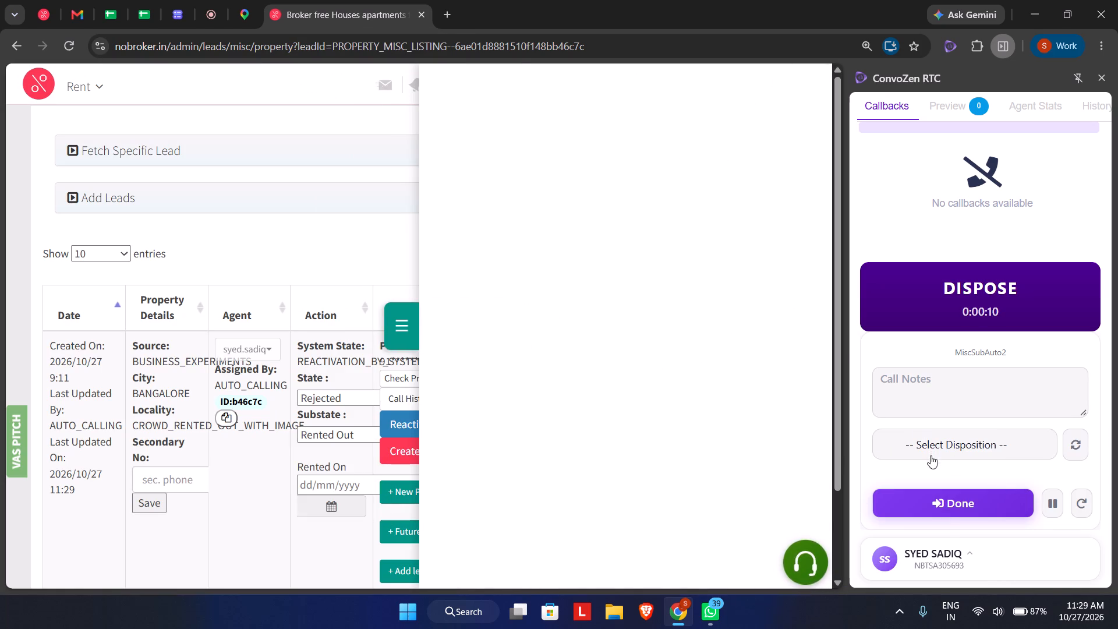
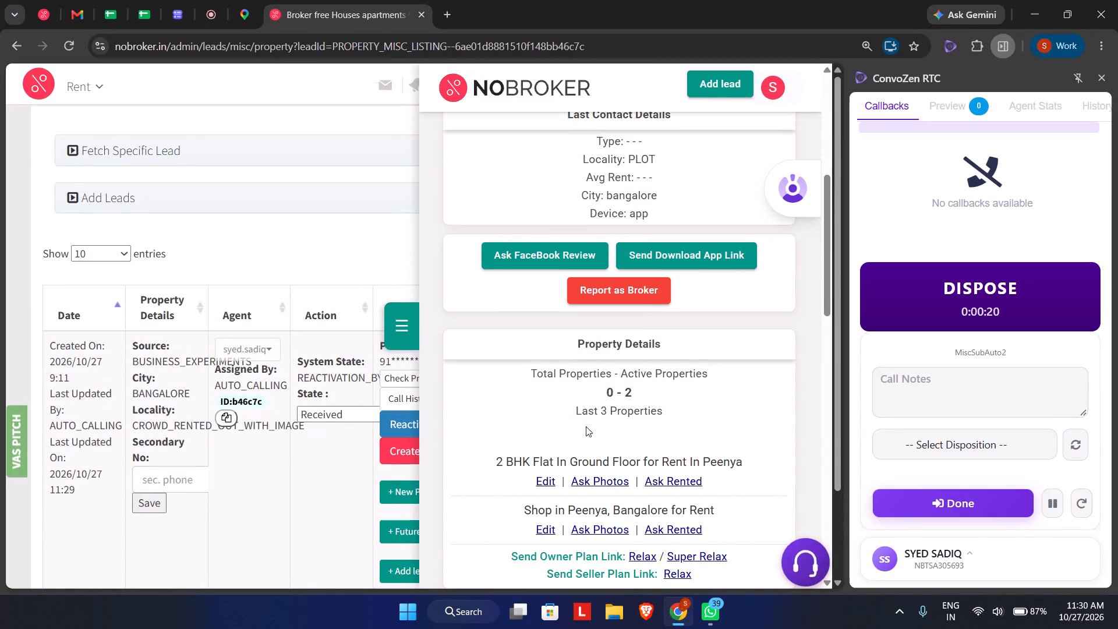
scroll(586, 426, down, 1)
click(341, 402)
click(349, 410)
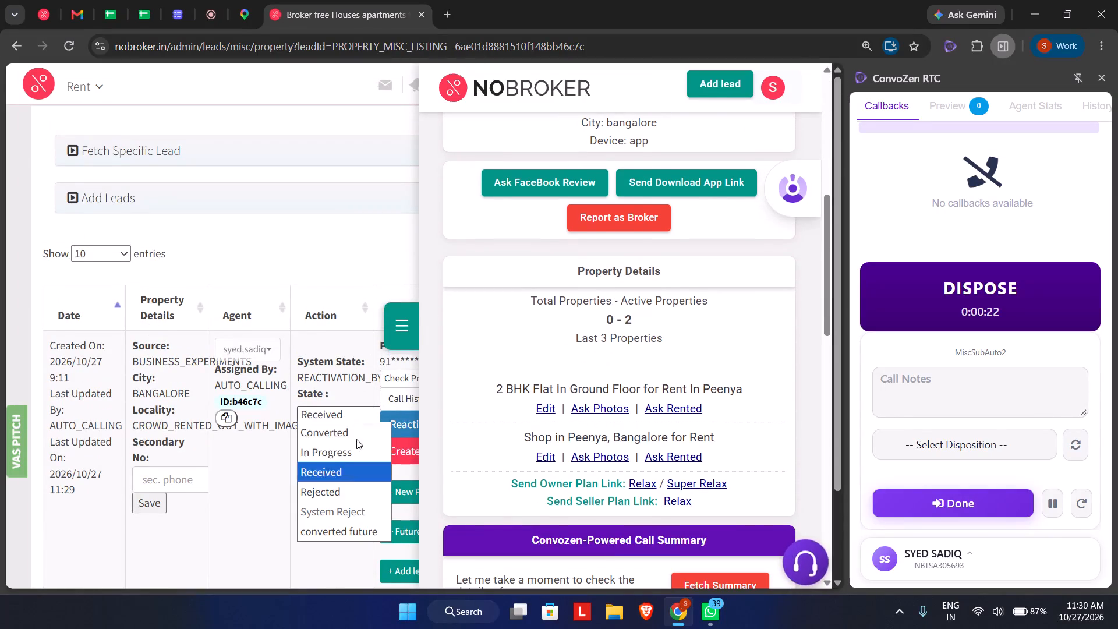
click(342, 500)
click(342, 439)
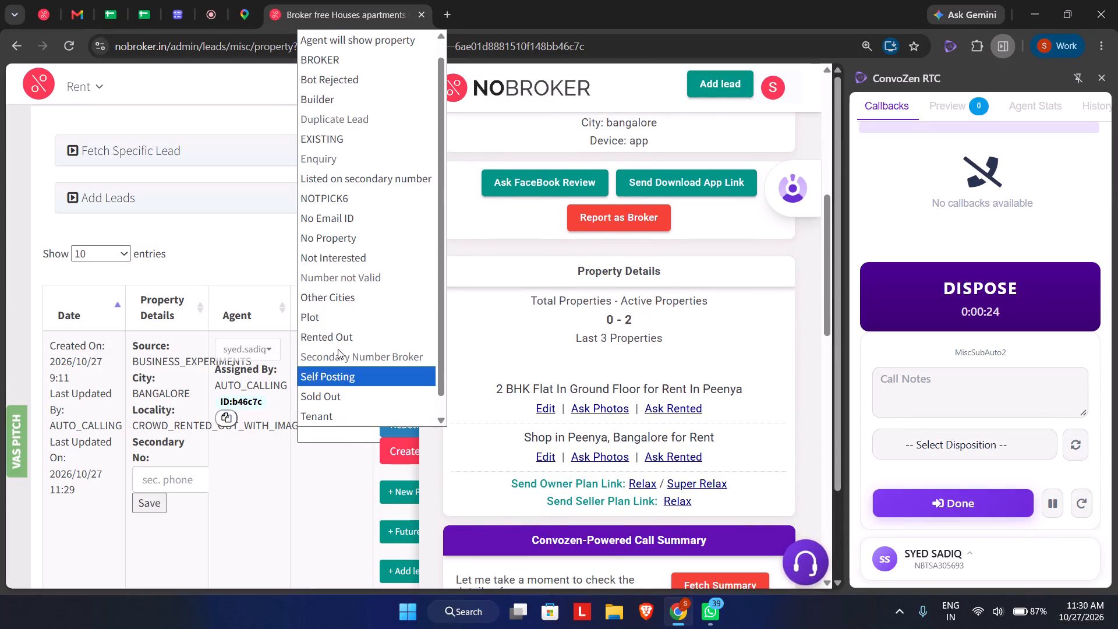
click(337, 340)
Dispose the ConvoZen call as Click Calling, Rejected, Rented Out and submit the disposition.
click(919, 447)
click(932, 484)
click(933, 452)
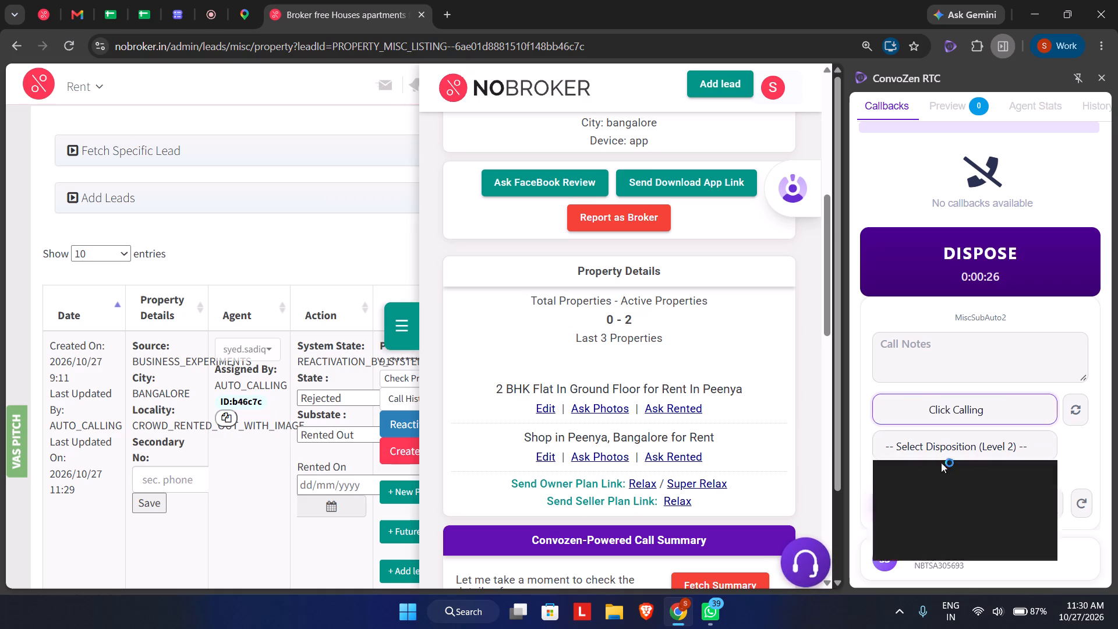
click(960, 541)
click(940, 450)
click(922, 411)
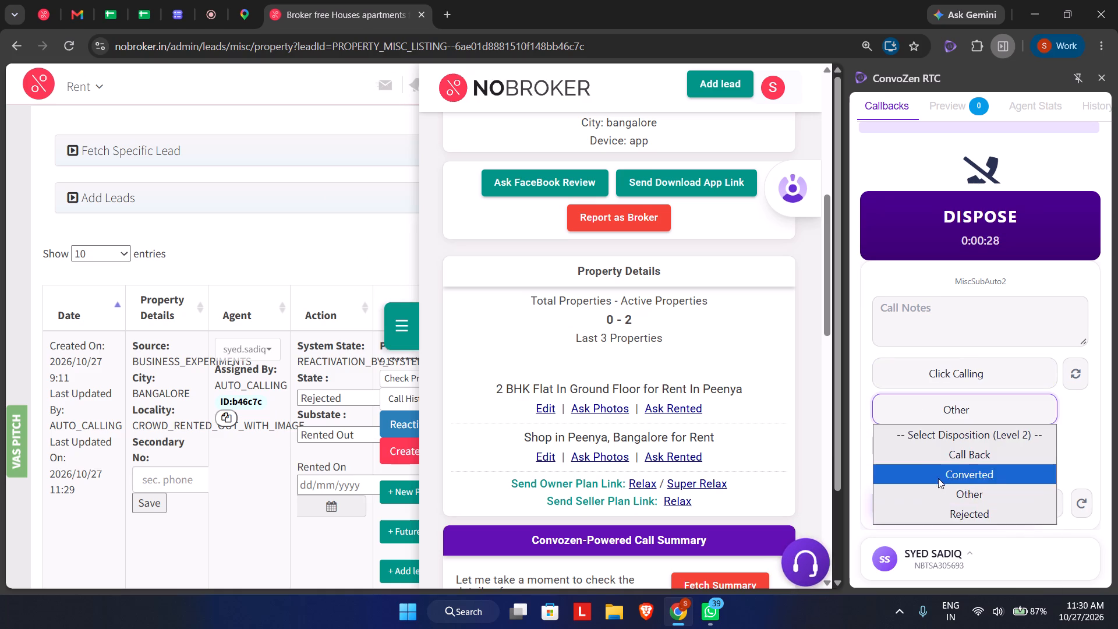
click(944, 514)
click(924, 427)
click(936, 451)
click(939, 408)
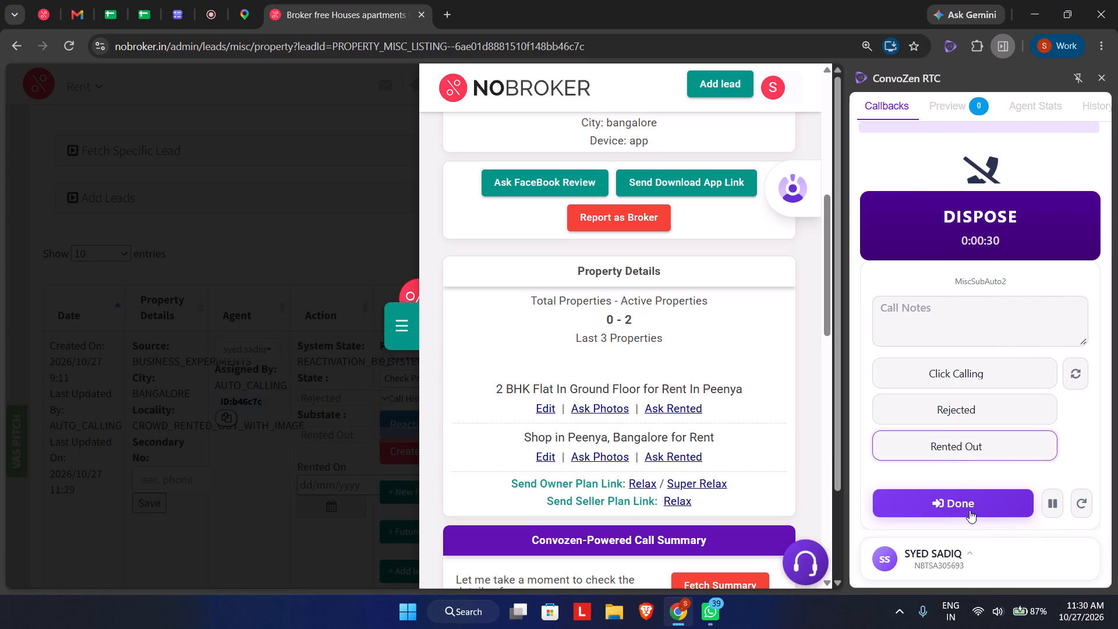
click(970, 510)
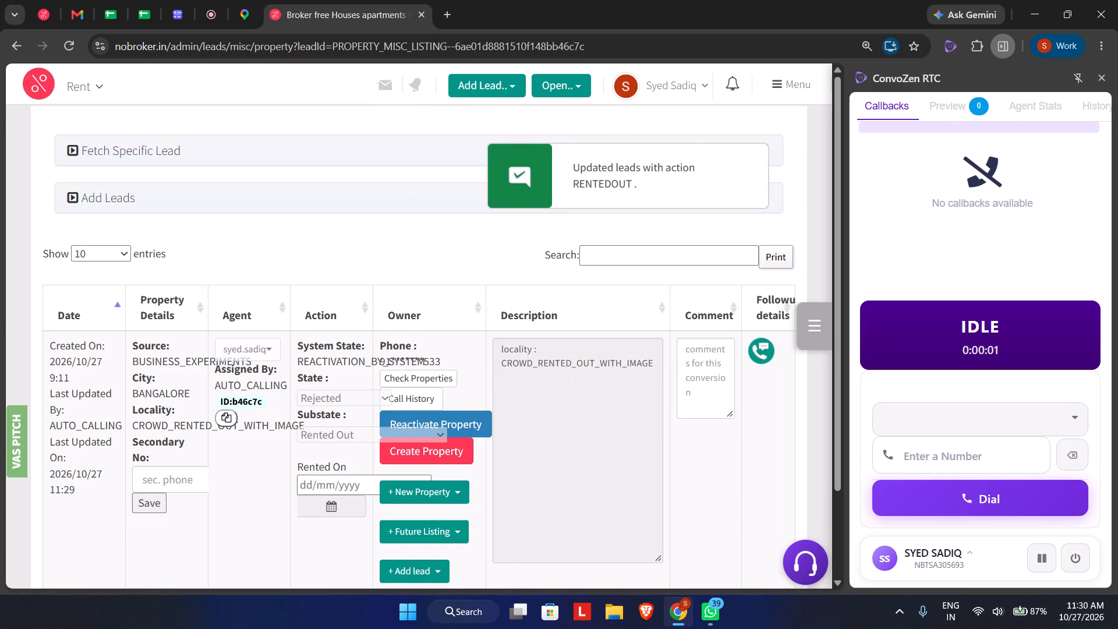
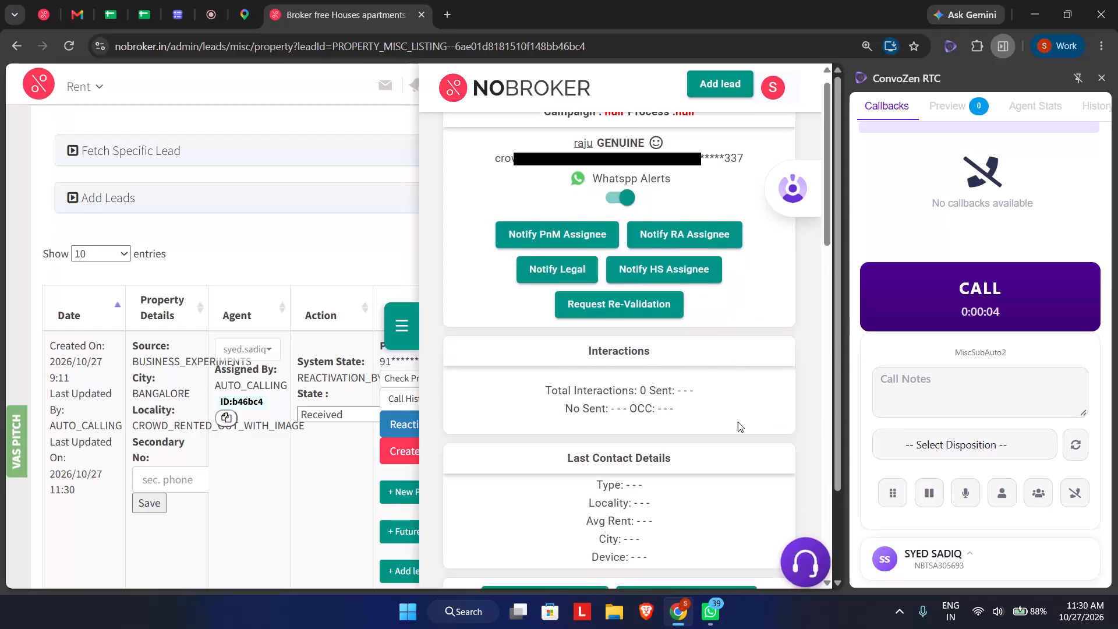
scroll(738, 422, down, 7)
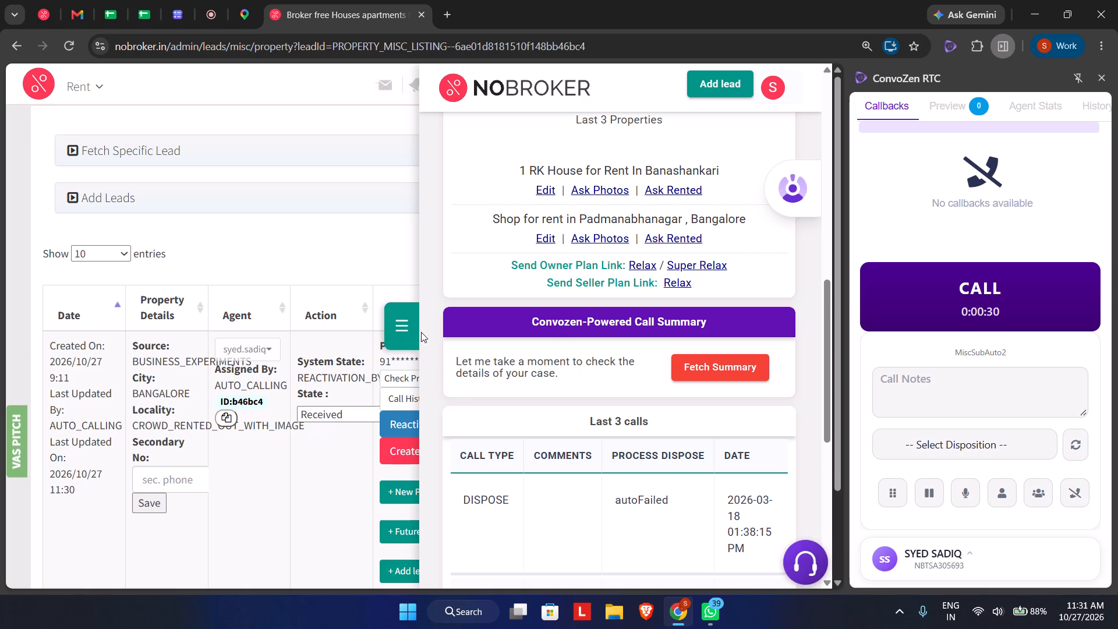
scroll(562, 346, up, 2)
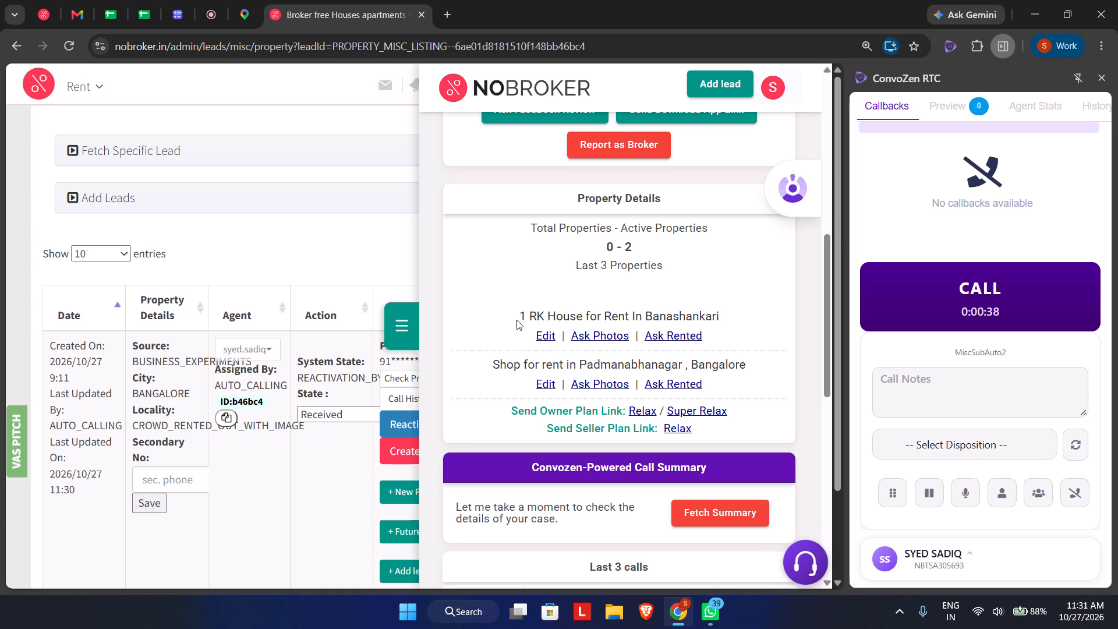
click(401, 383)
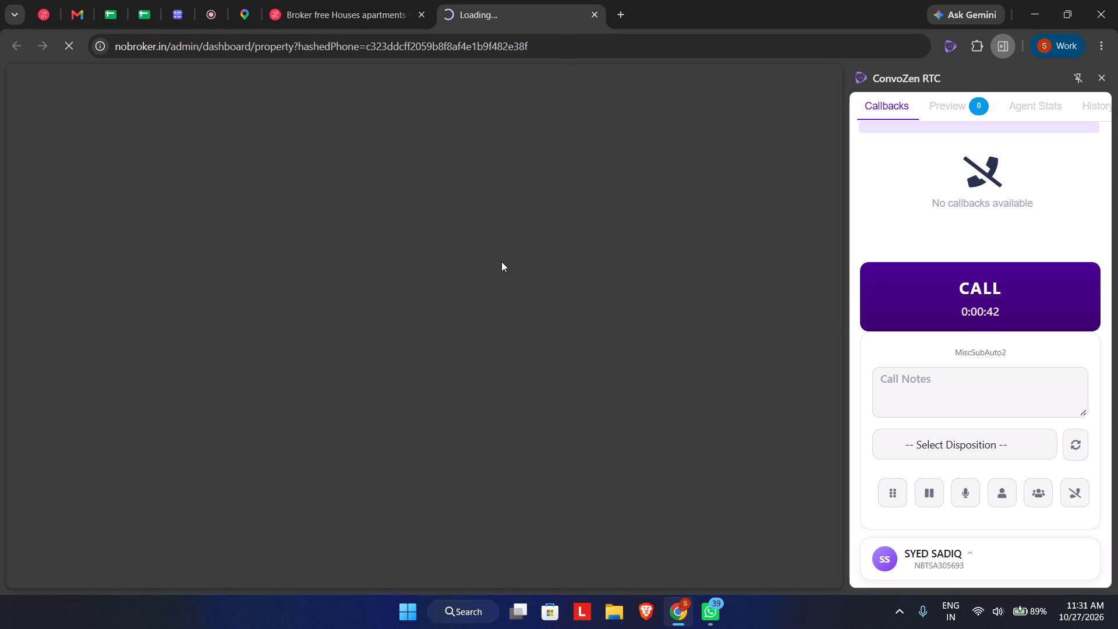
click(147, 3)
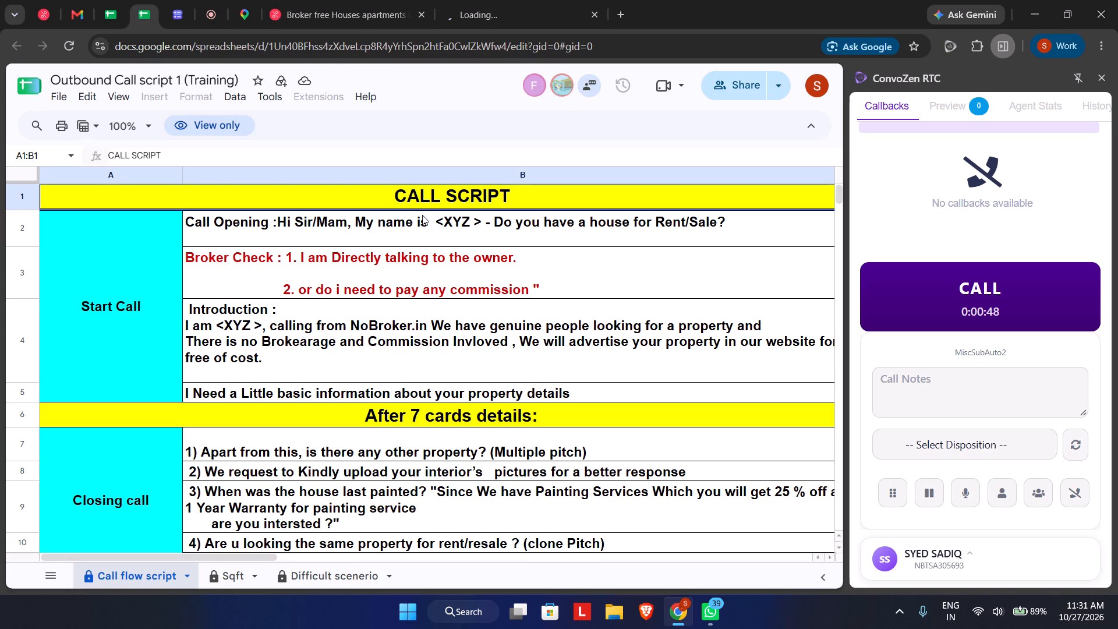
click(445, 0)
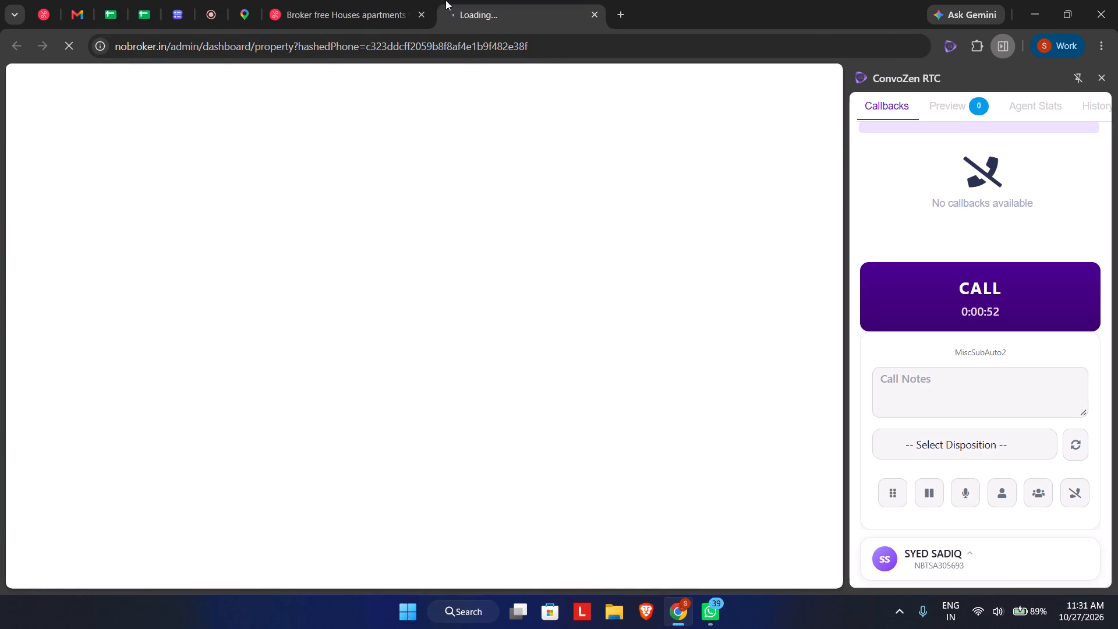
click(354, 0)
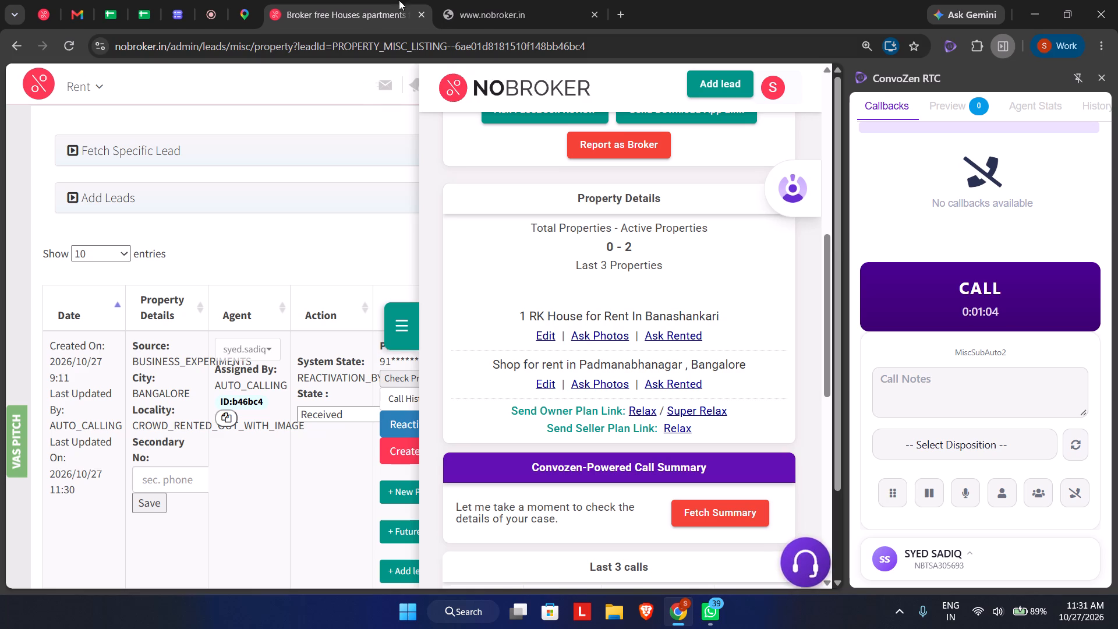
click(473, 0)
click(66, 48)
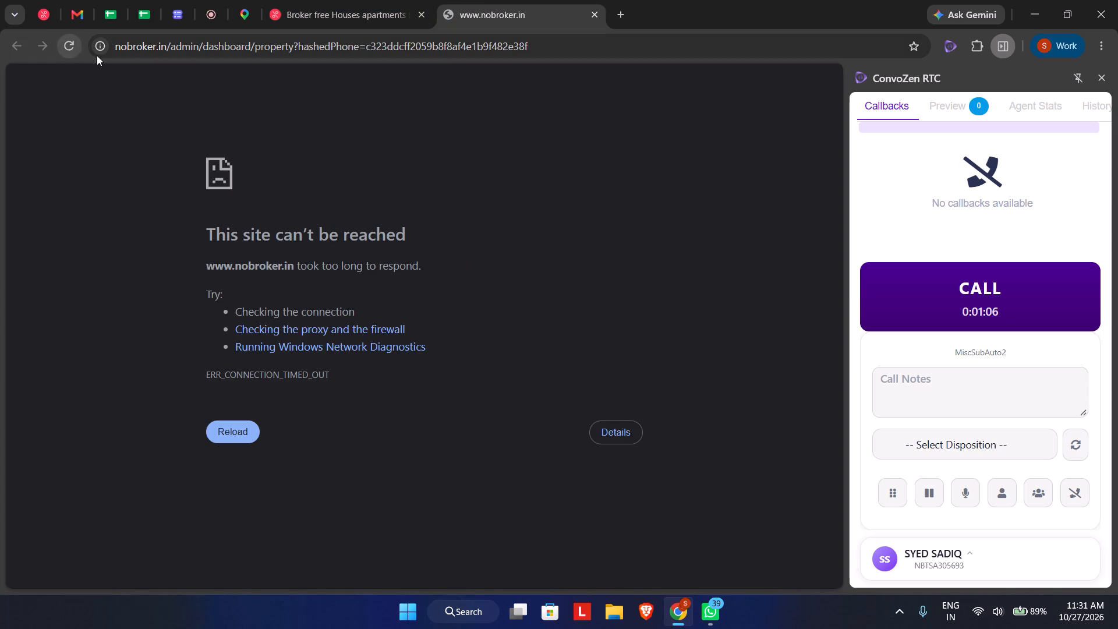
click(64, 43)
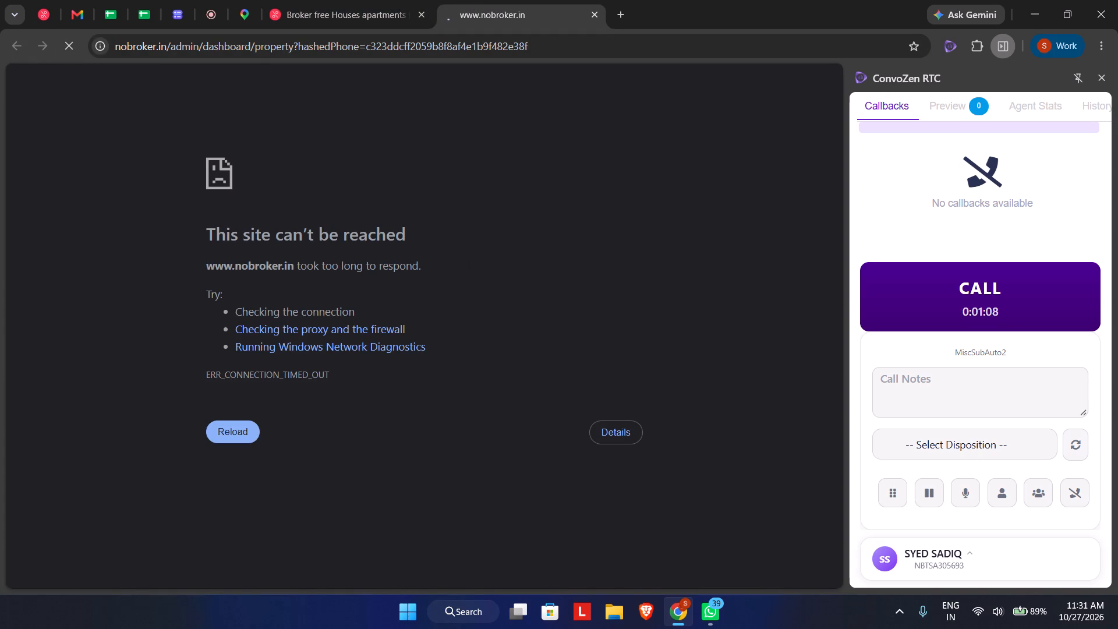